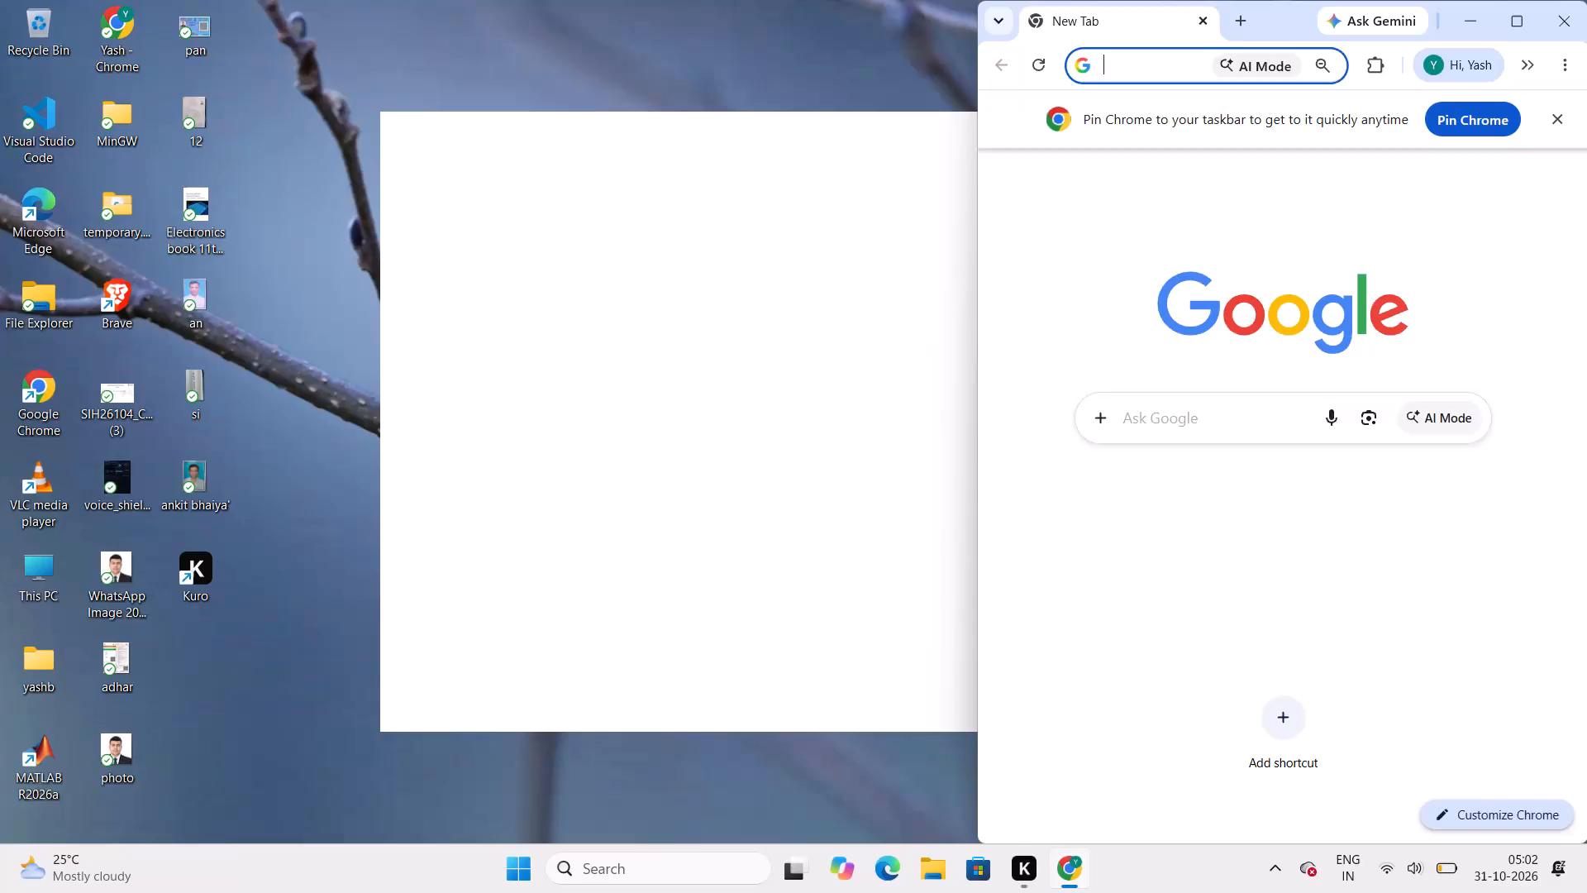
Search Google for filo tutor and open the Filo Tutor: Teach Students 1-on-1 Live result.
click(1237, 422)
click(1194, 509)
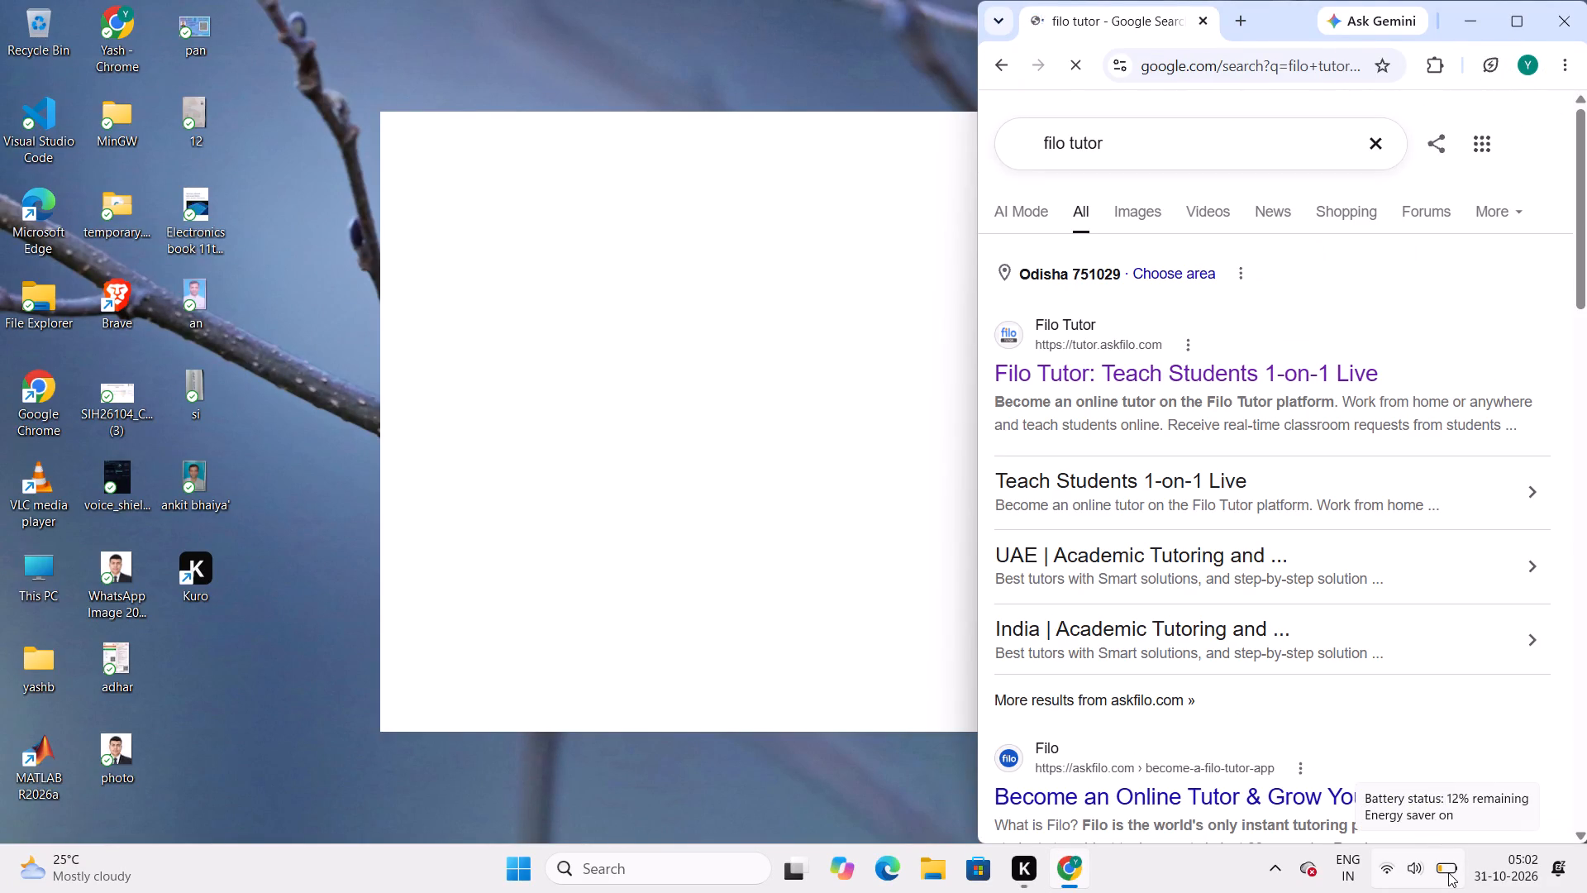
click(1313, 375)
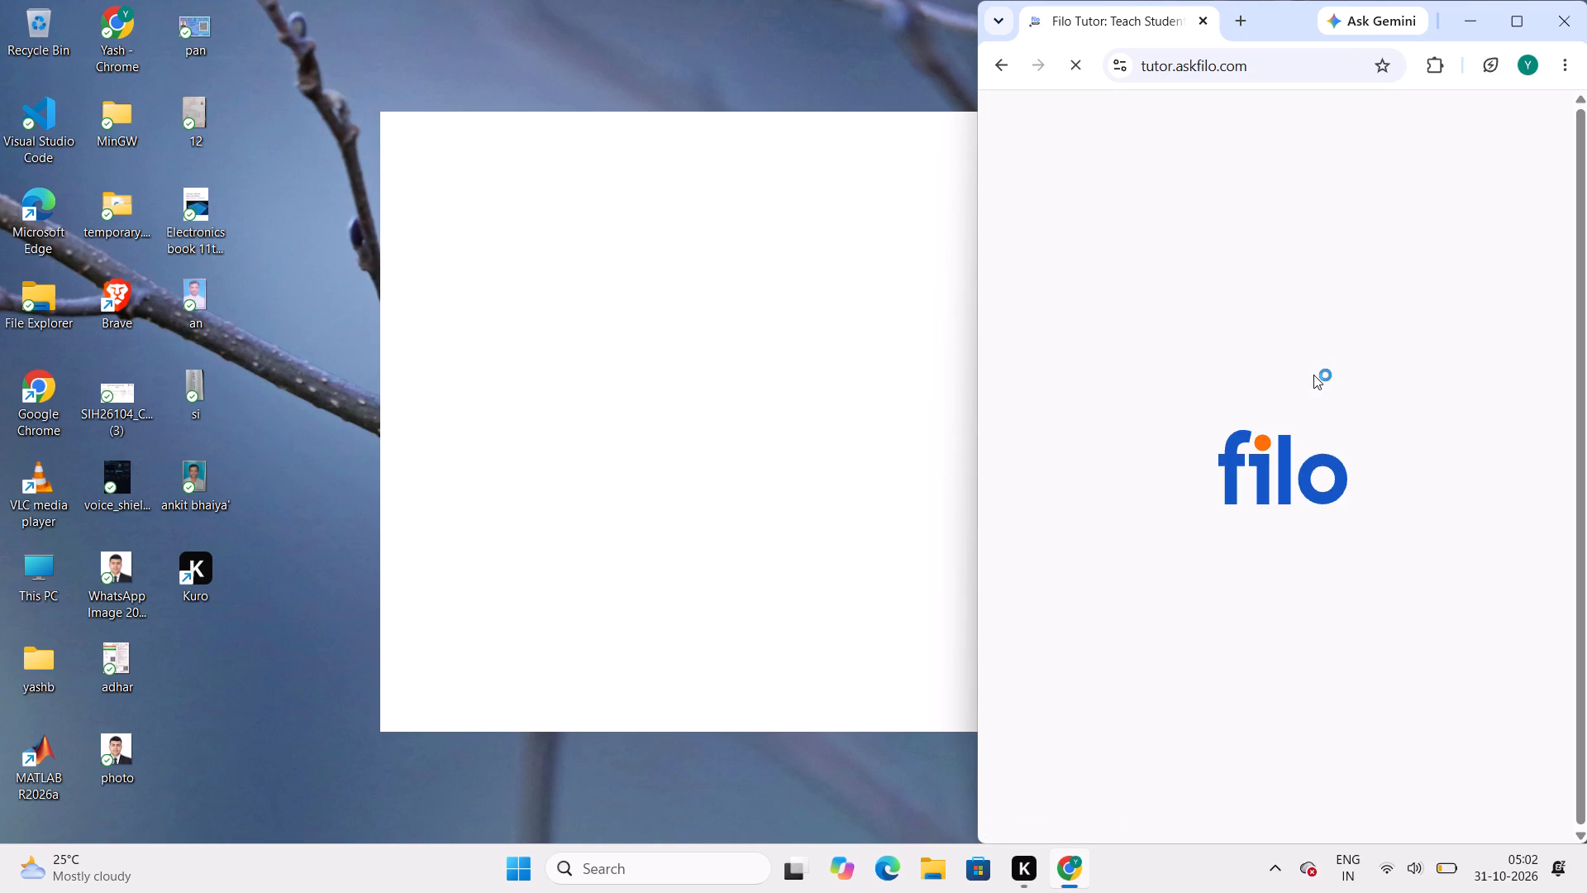
Maximize the browser window and choose the Instantly connect to students task.
click(1520, 26)
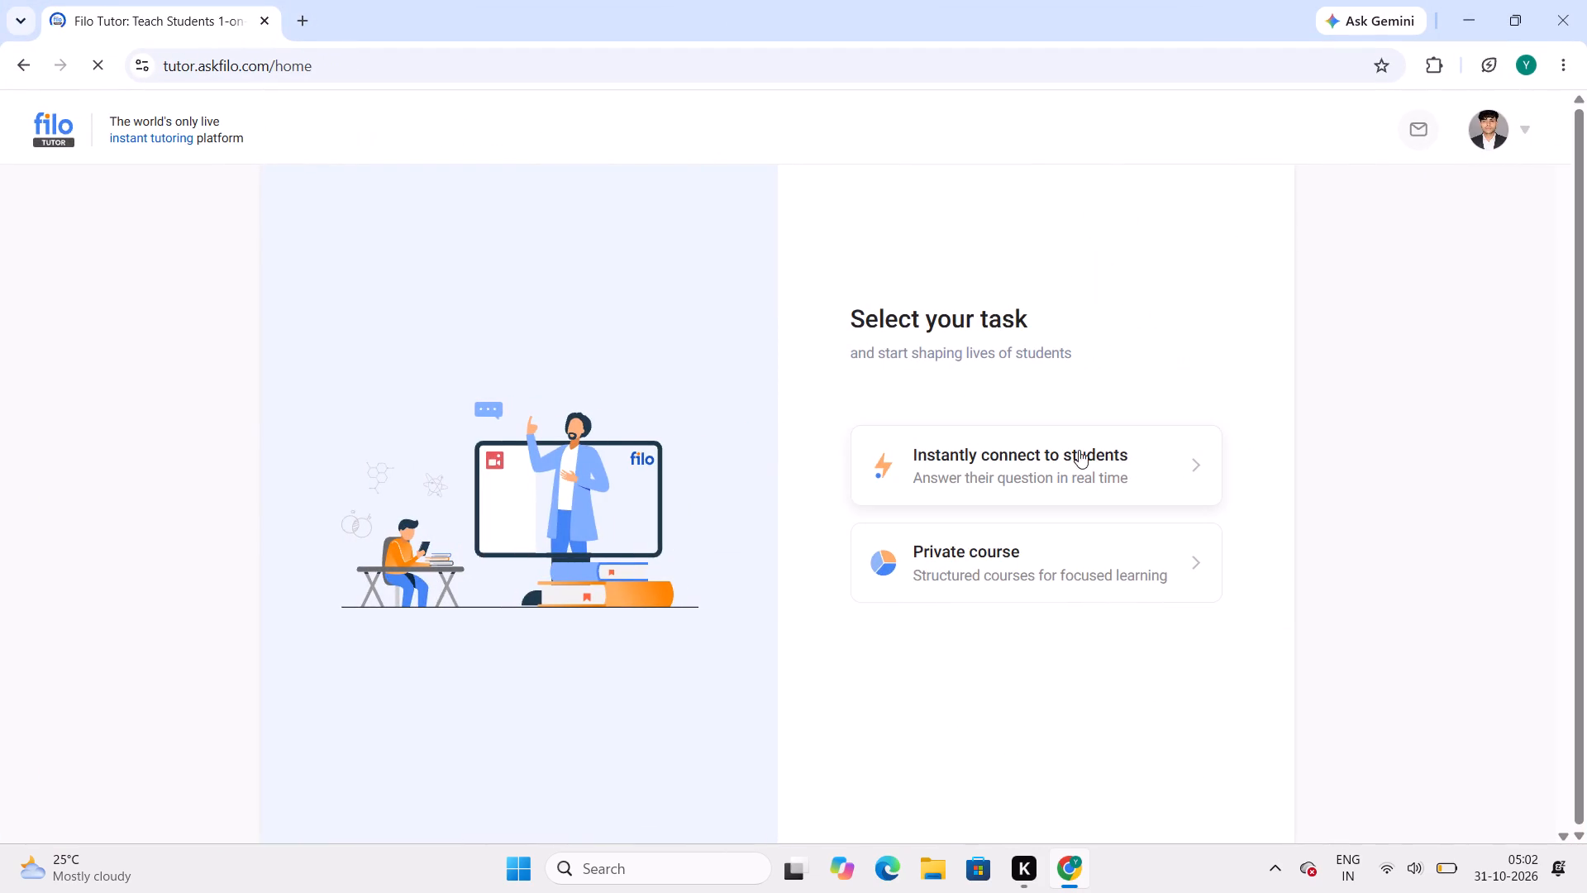
click(1085, 454)
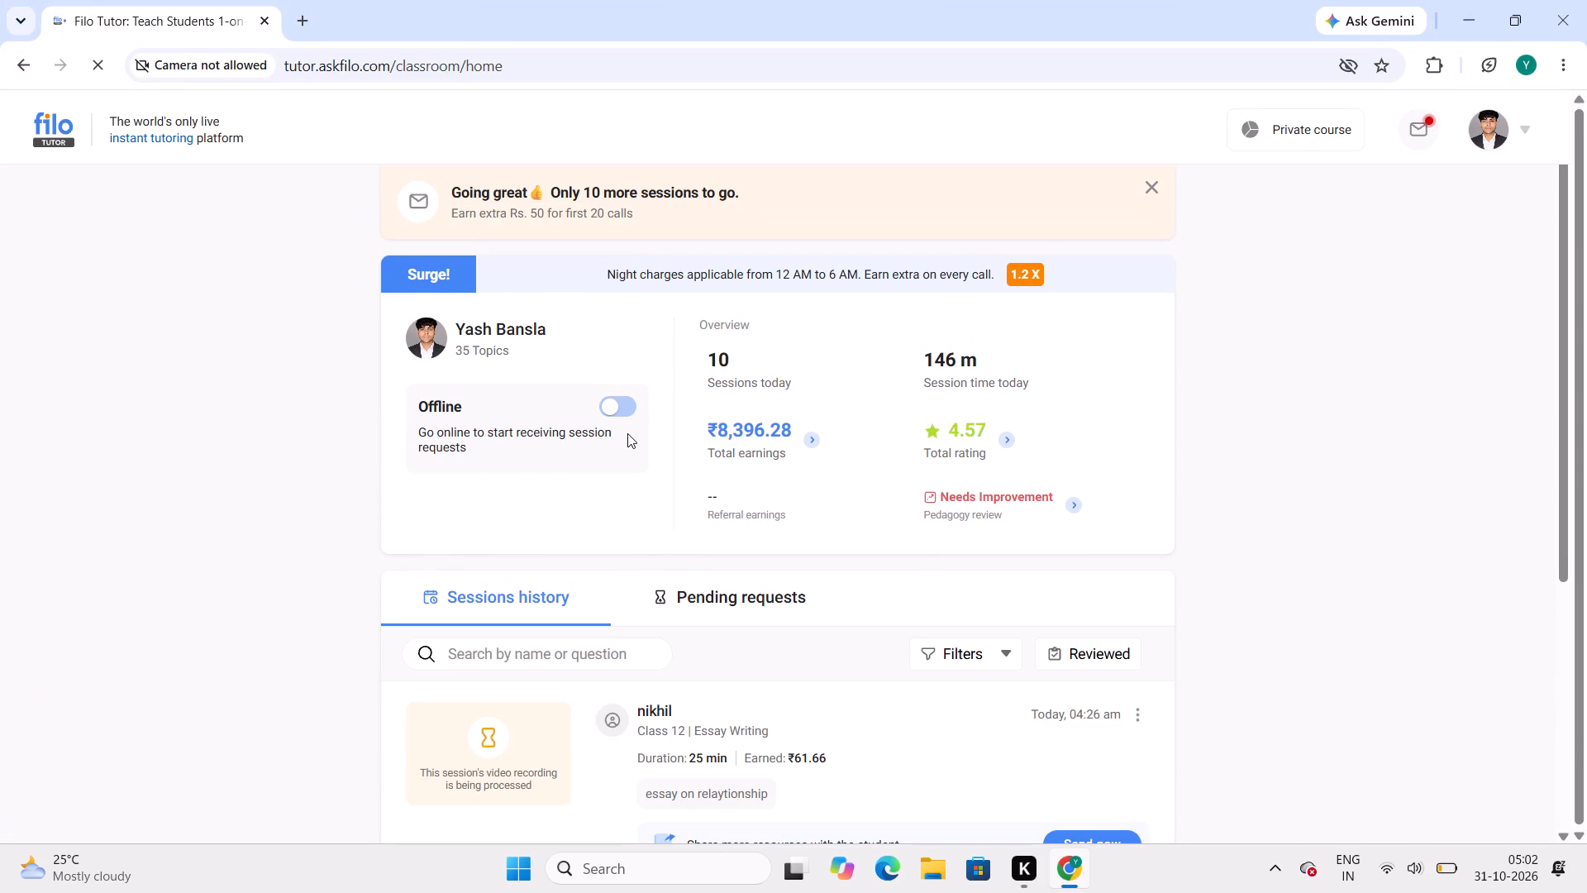
View the tutor notifications from the extra-earnings banner, then dismiss the notification list.
click(664, 219)
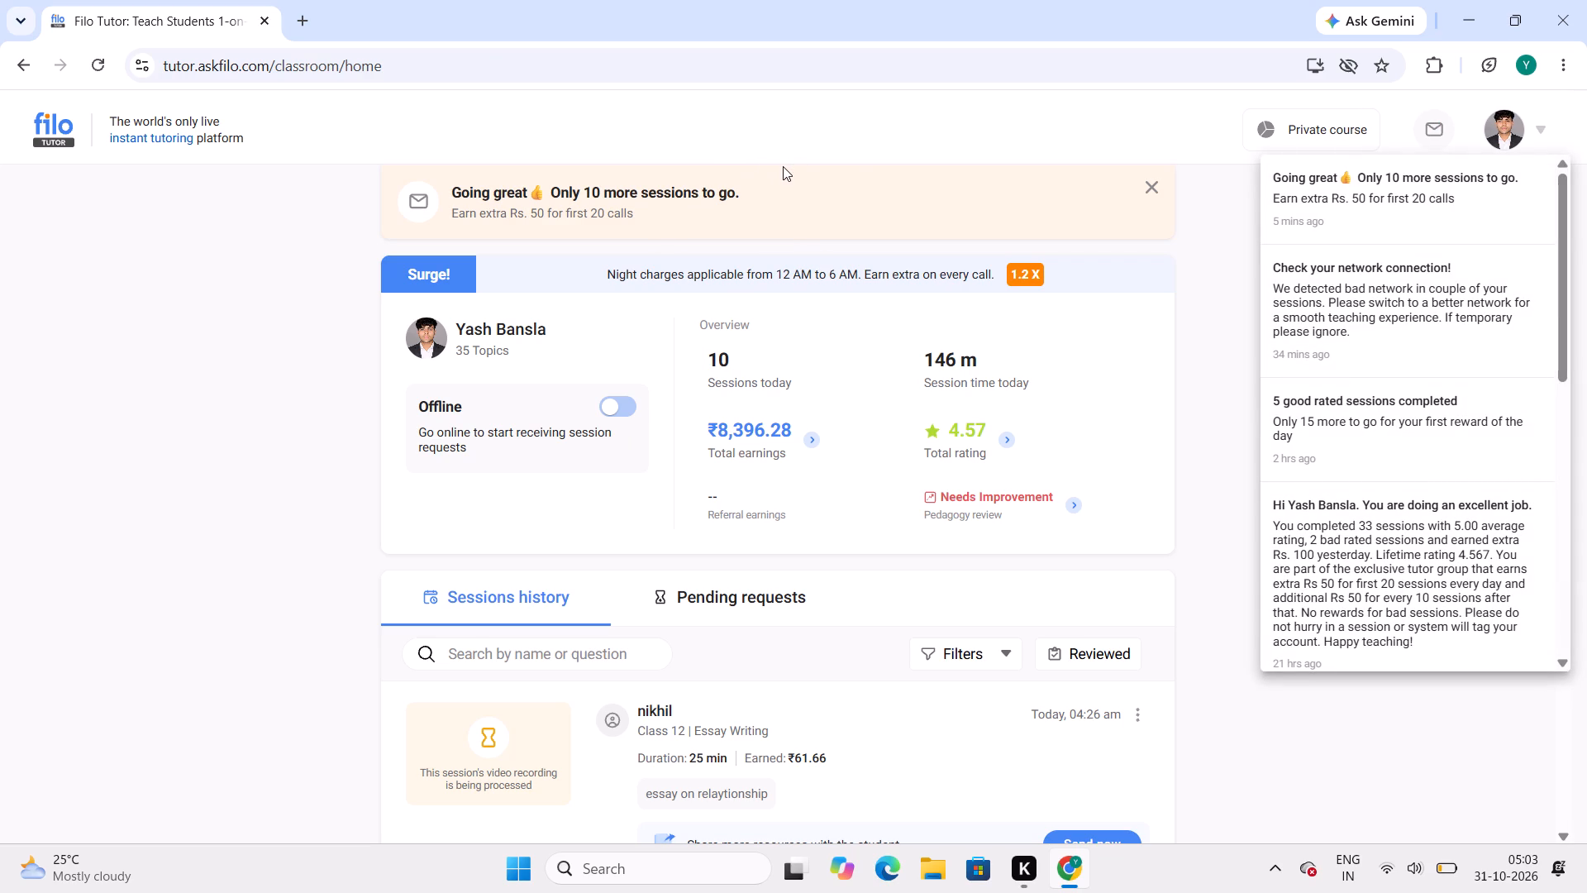
click(1159, 184)
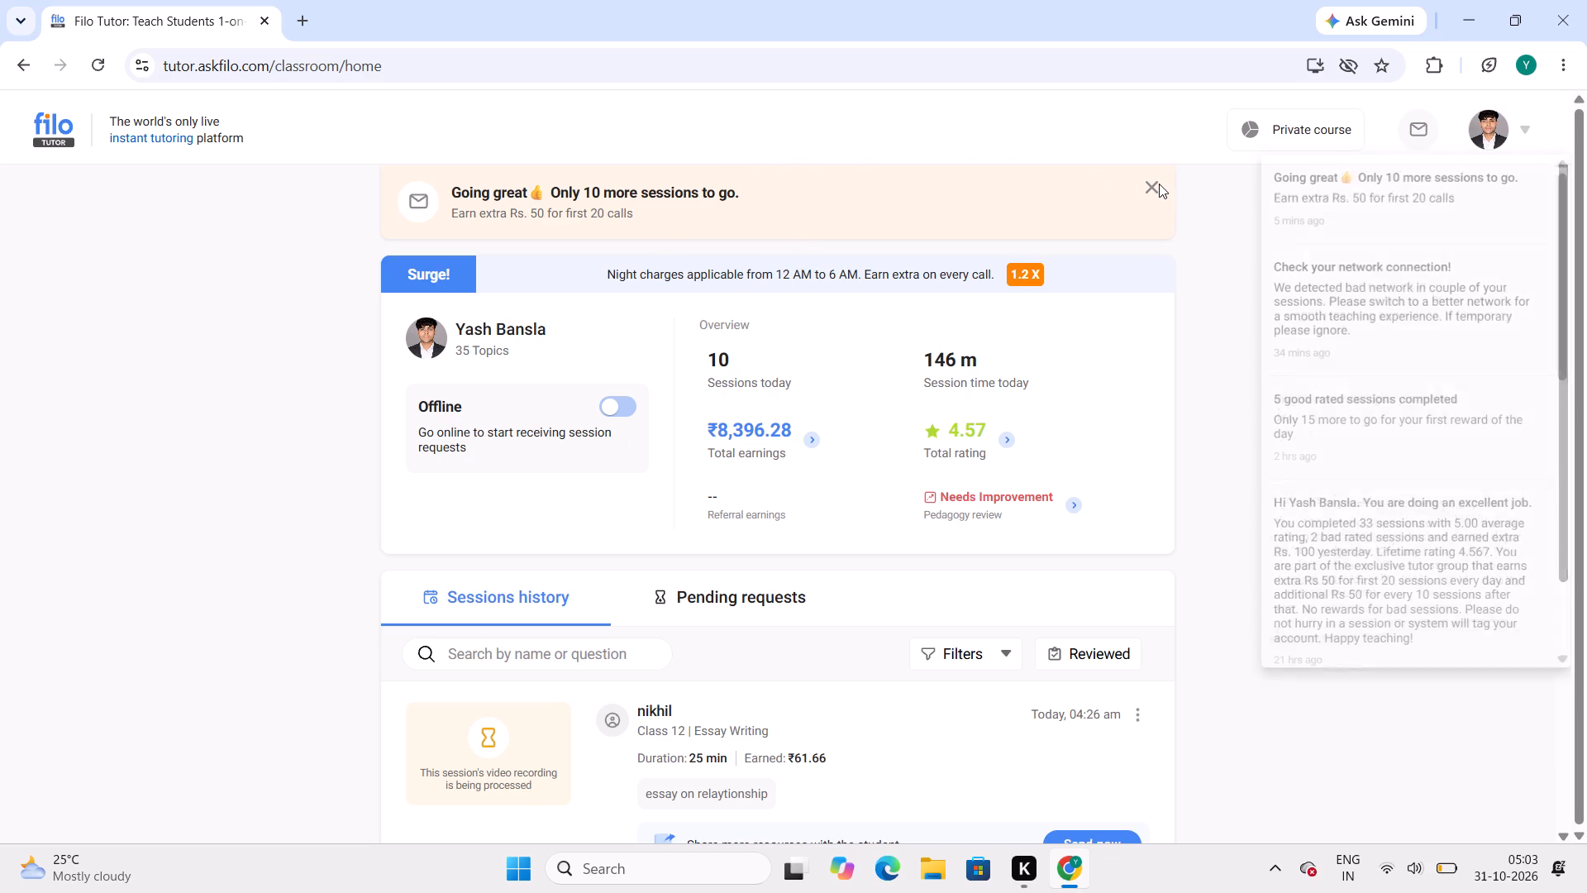
Look through the past tutoring sessions in the sessions history, then return to the overview.
scroll(885, 390, down, 8)
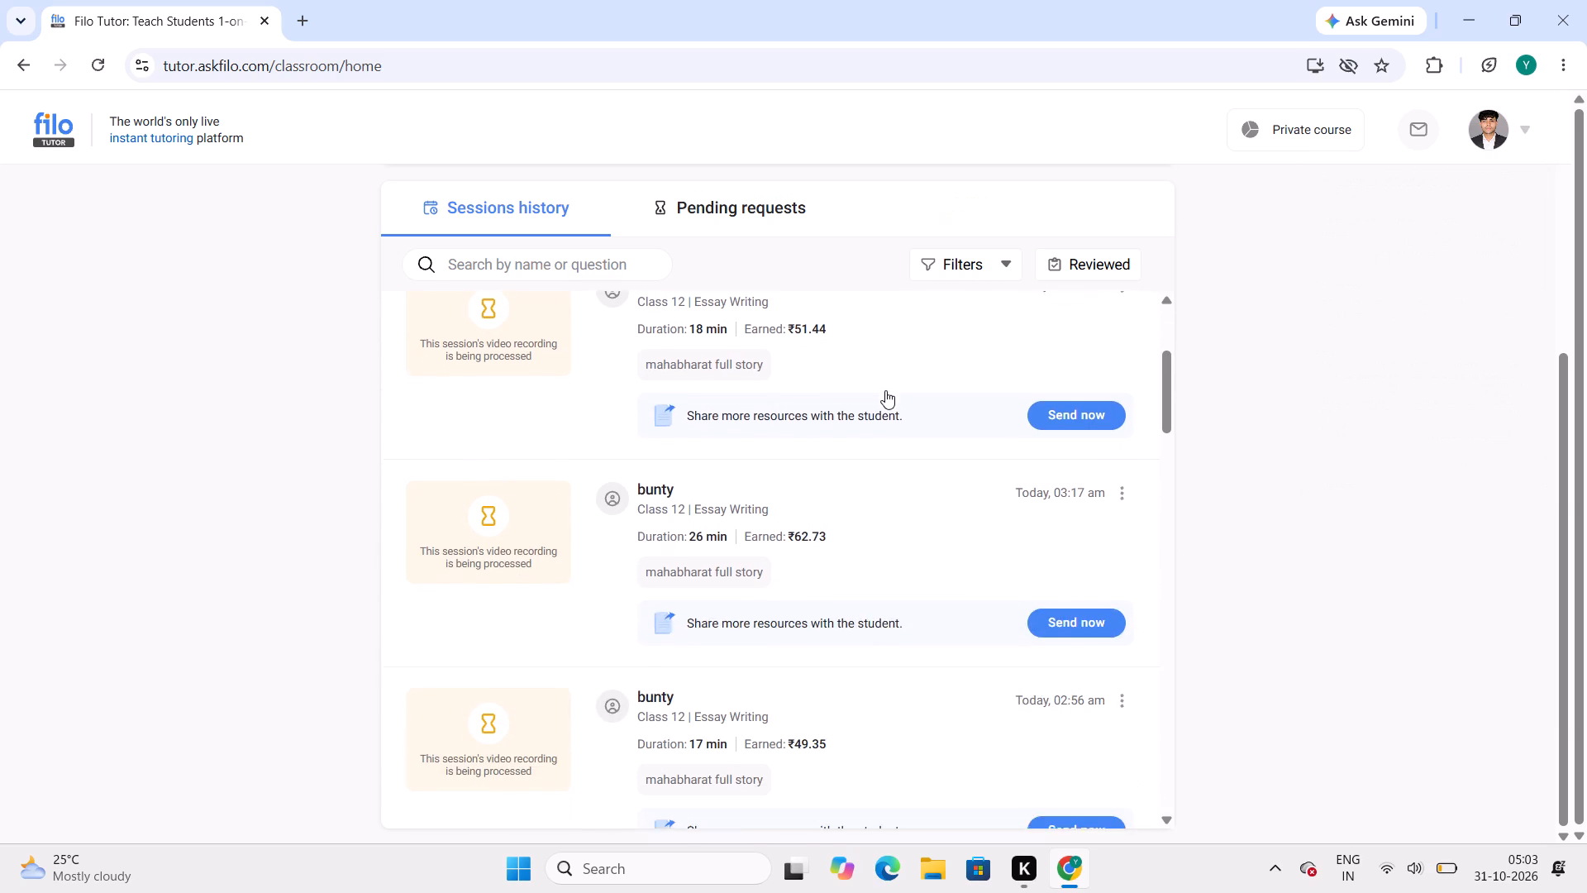
scroll(885, 390, down, 2)
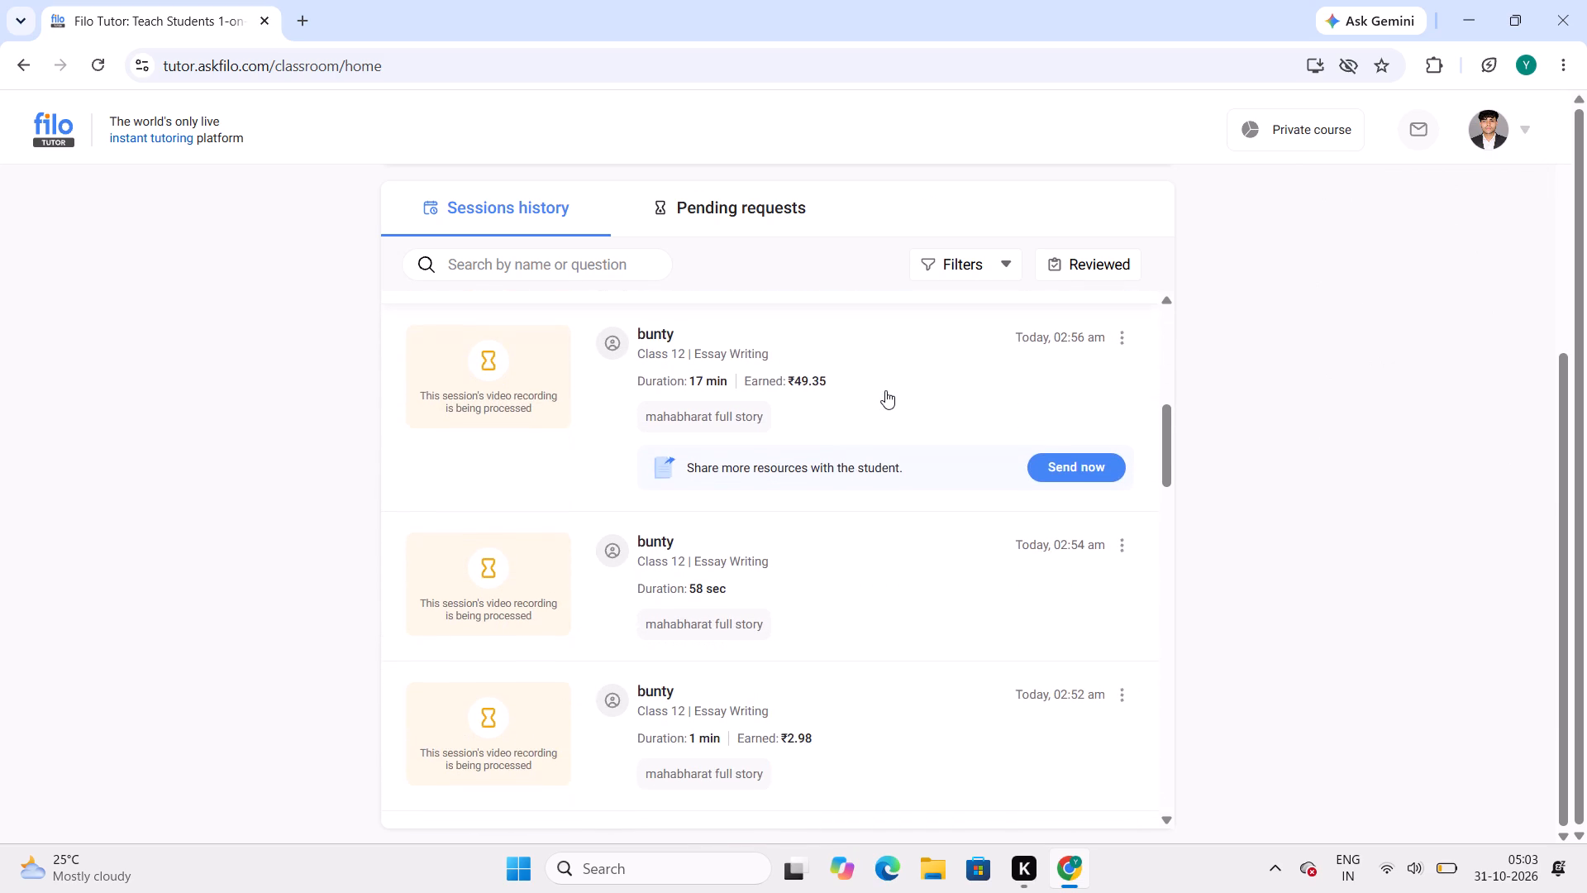
scroll(885, 390, down, 2)
scroll(885, 390, up, 13)
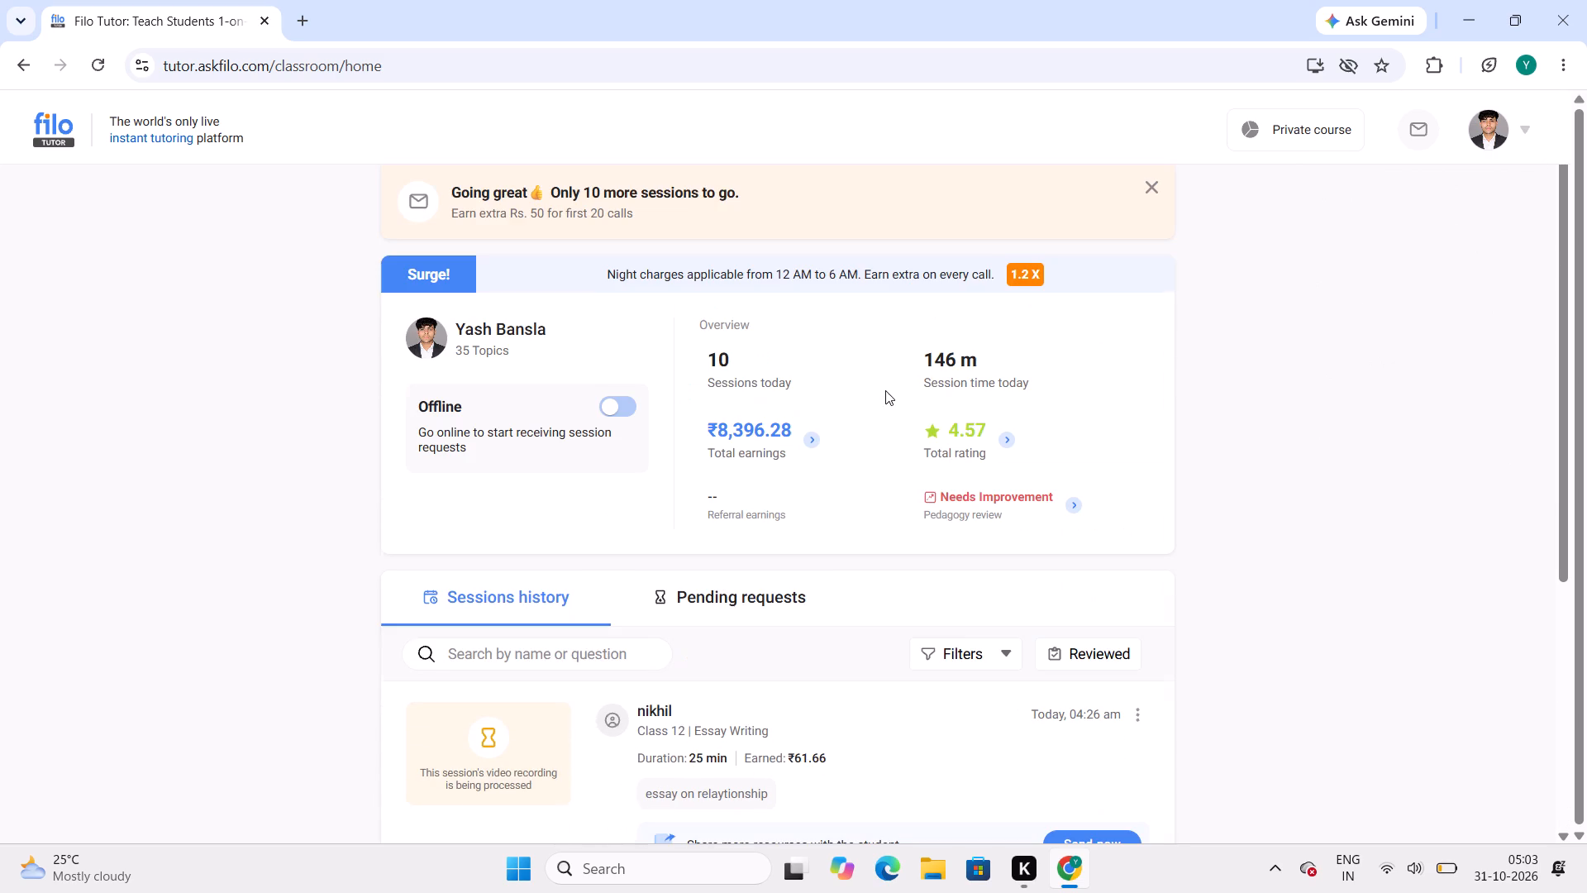
scroll(885, 390, up, 1)
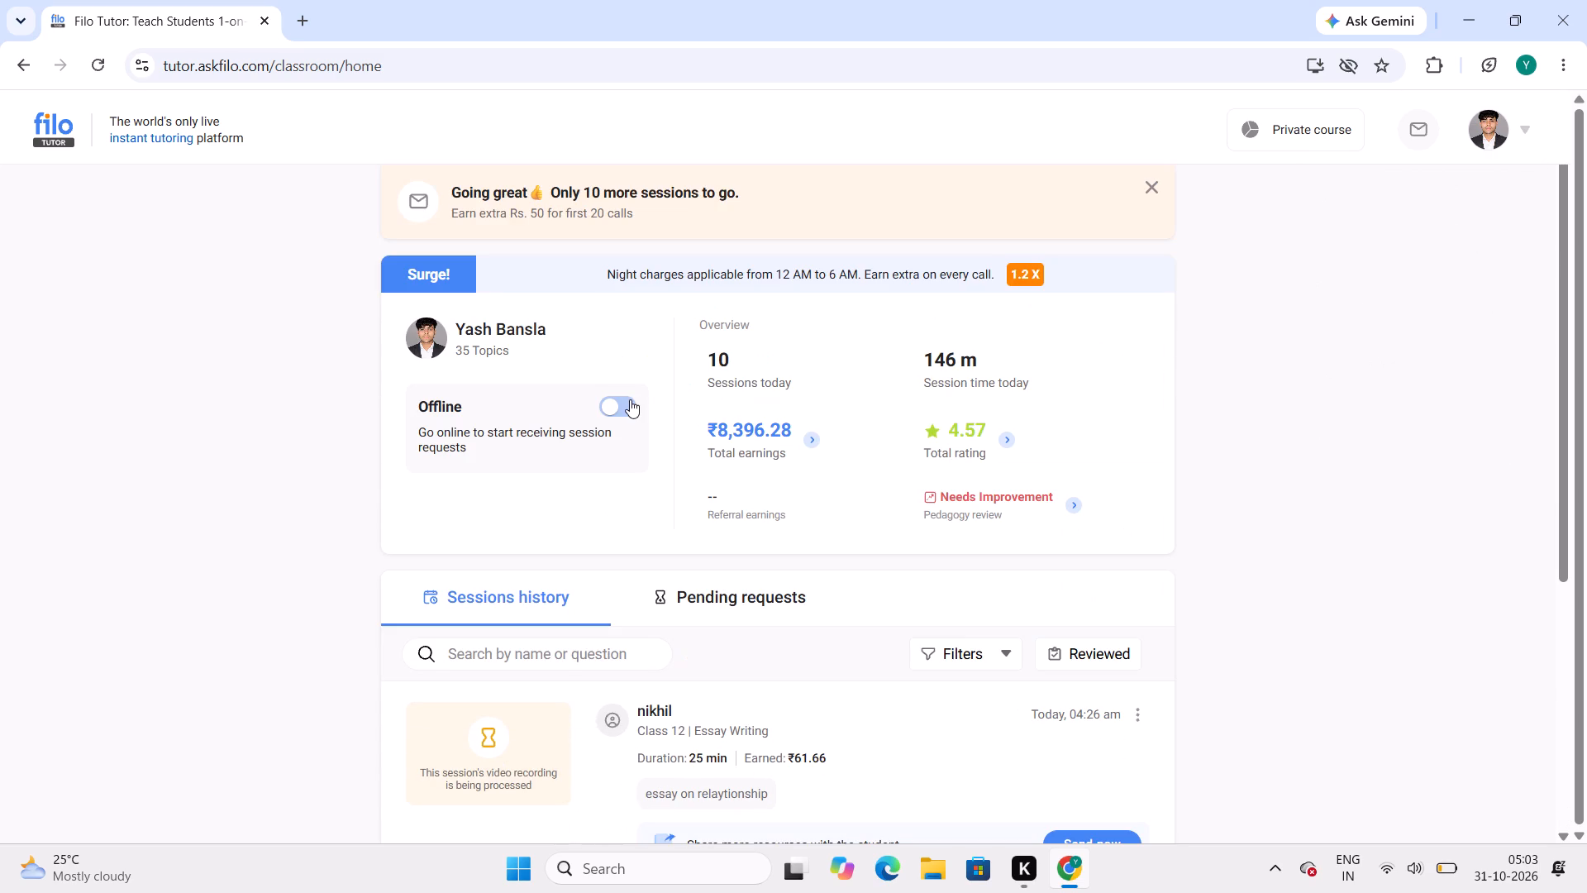
Switch the tutor status from offline to online to receive session requests.
click(630, 399)
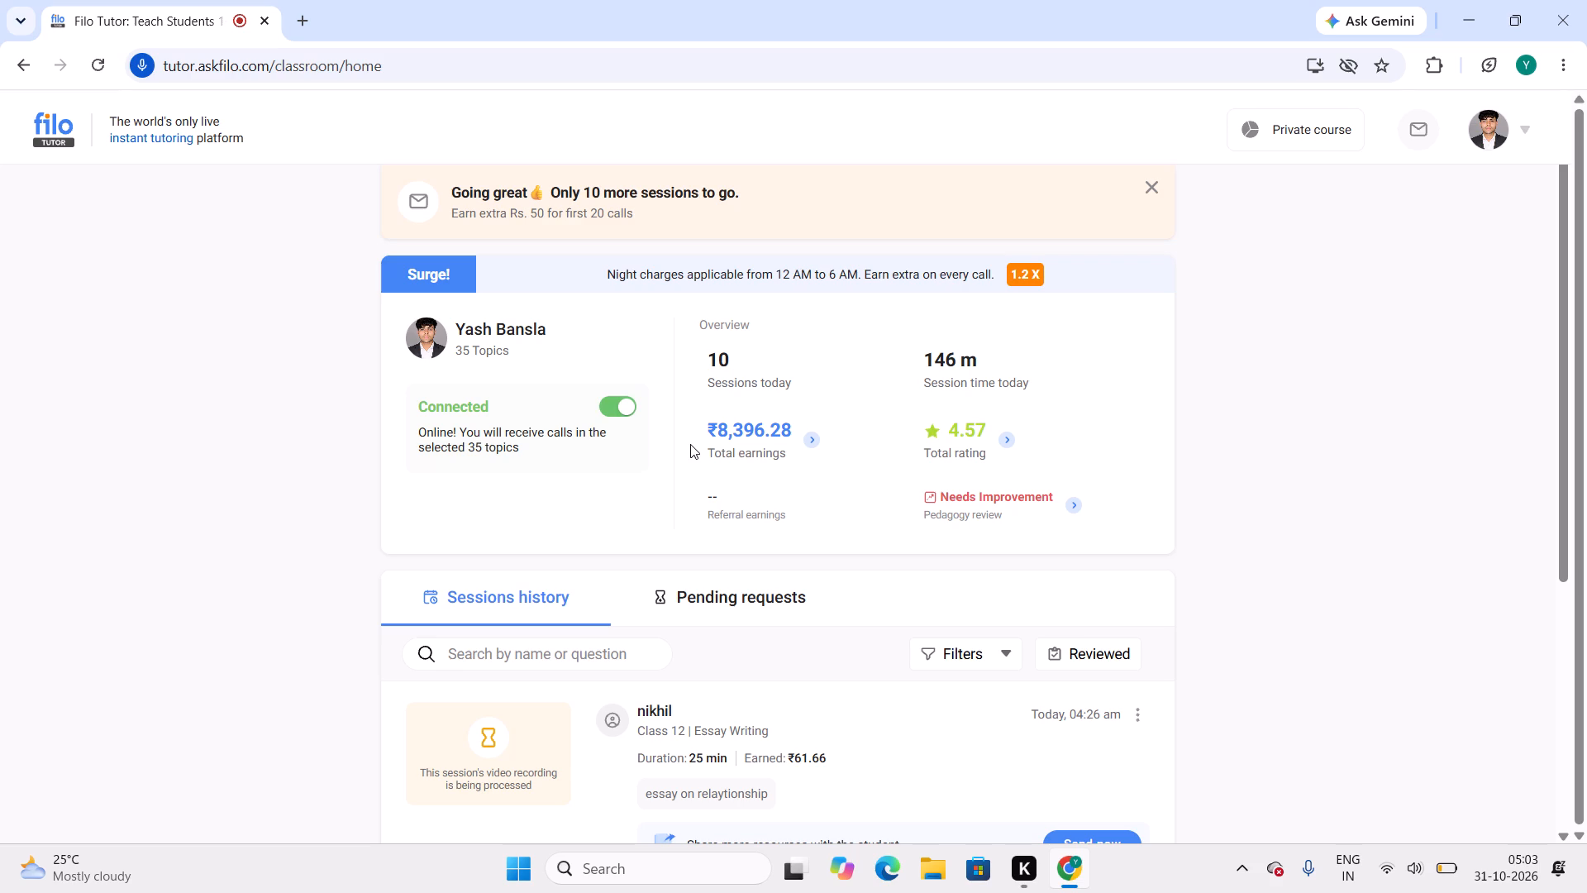
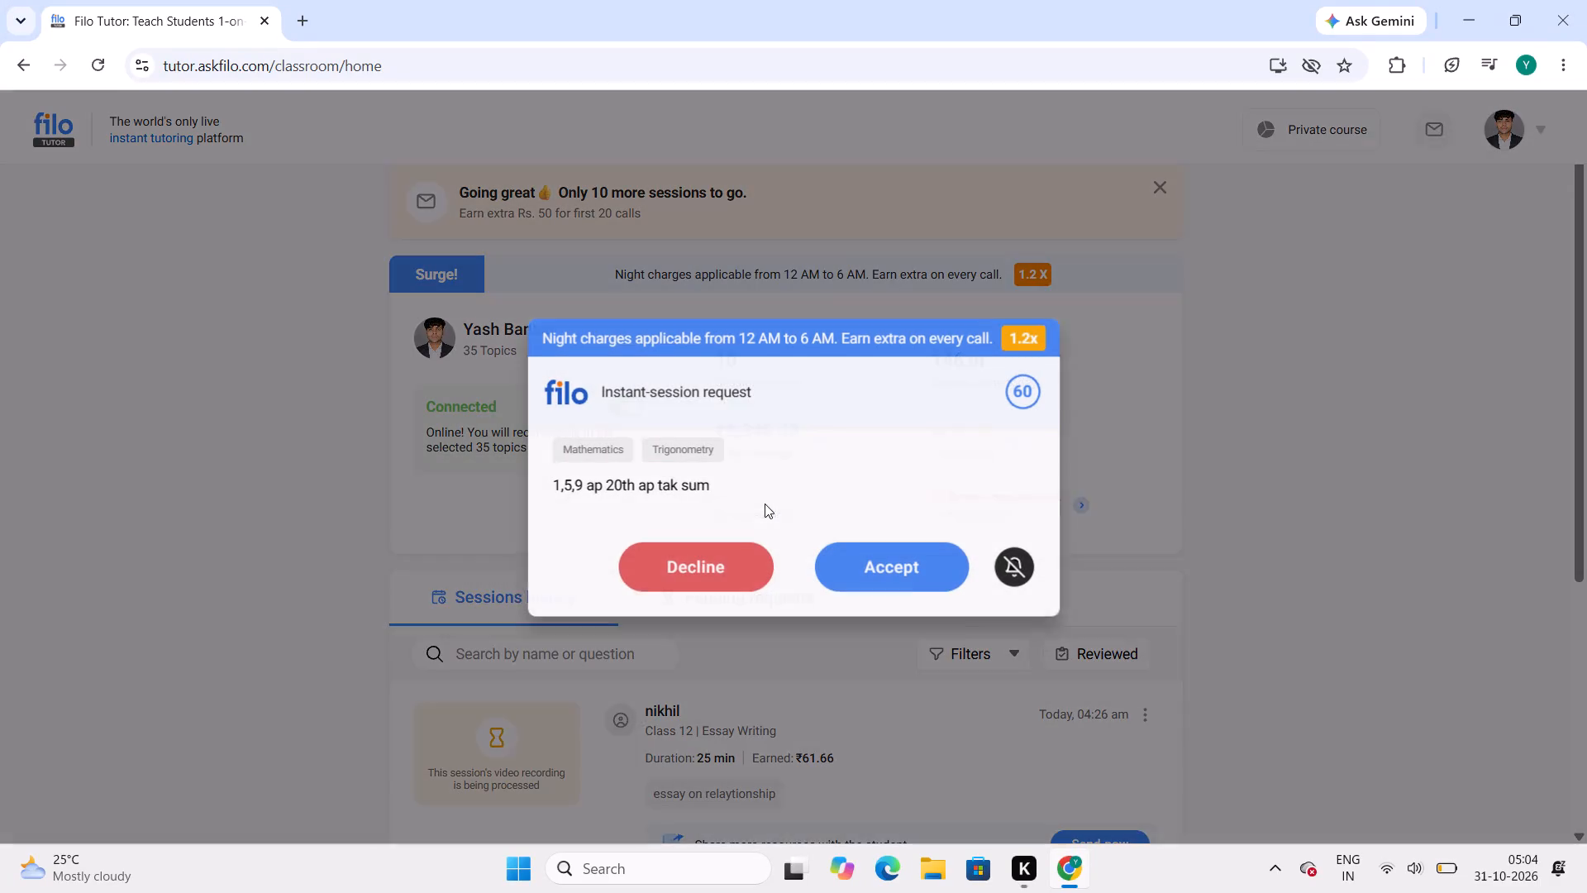
Accept the instant-session request for the Mathematics Trigonometry question.
click(860, 580)
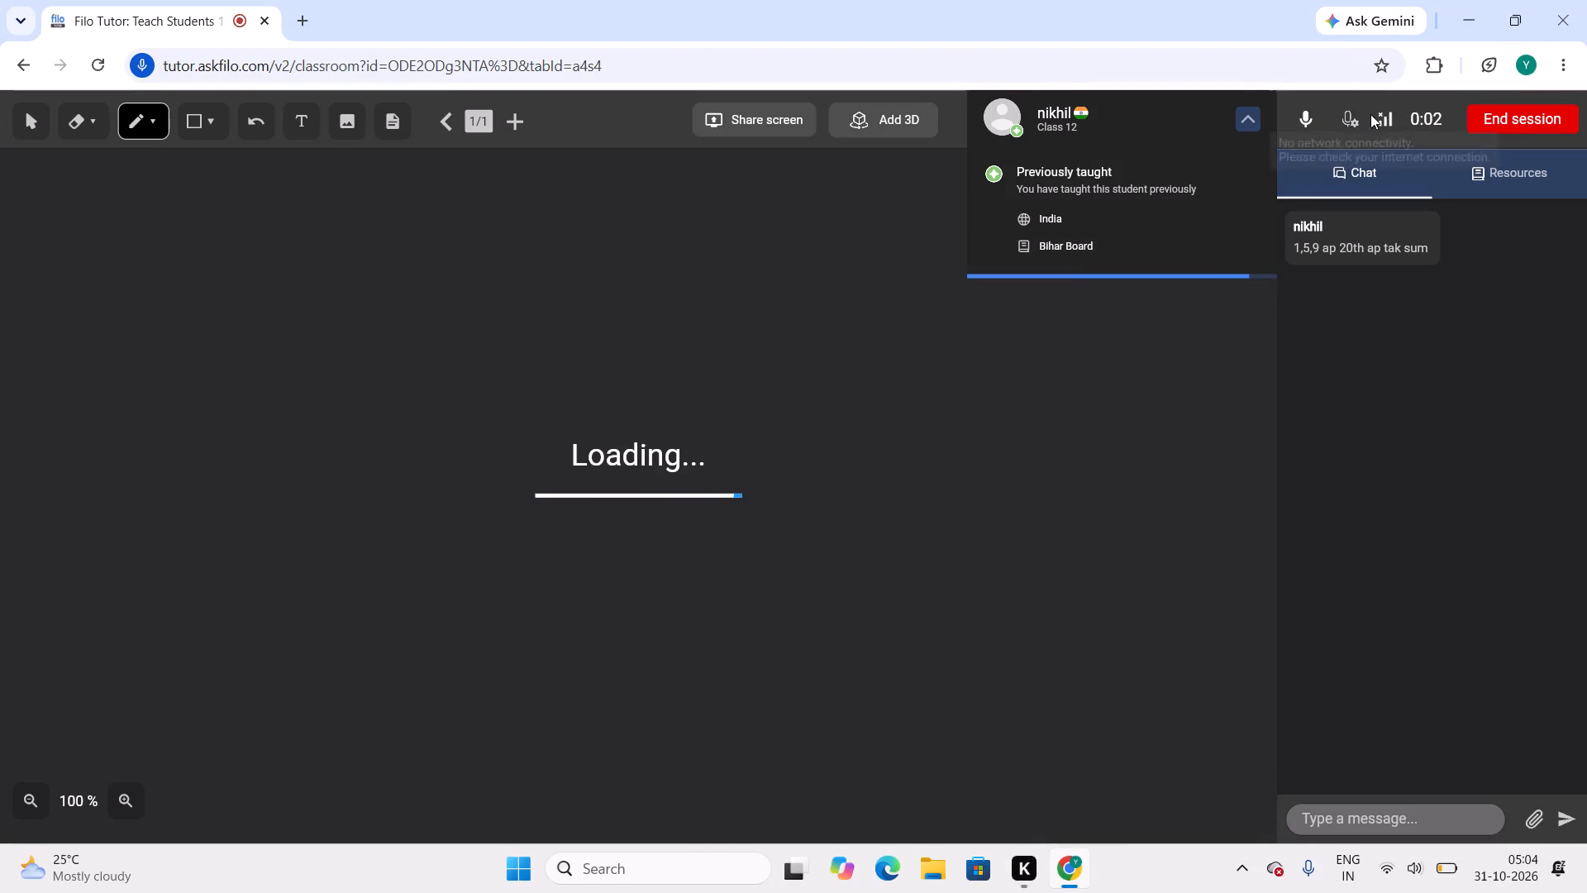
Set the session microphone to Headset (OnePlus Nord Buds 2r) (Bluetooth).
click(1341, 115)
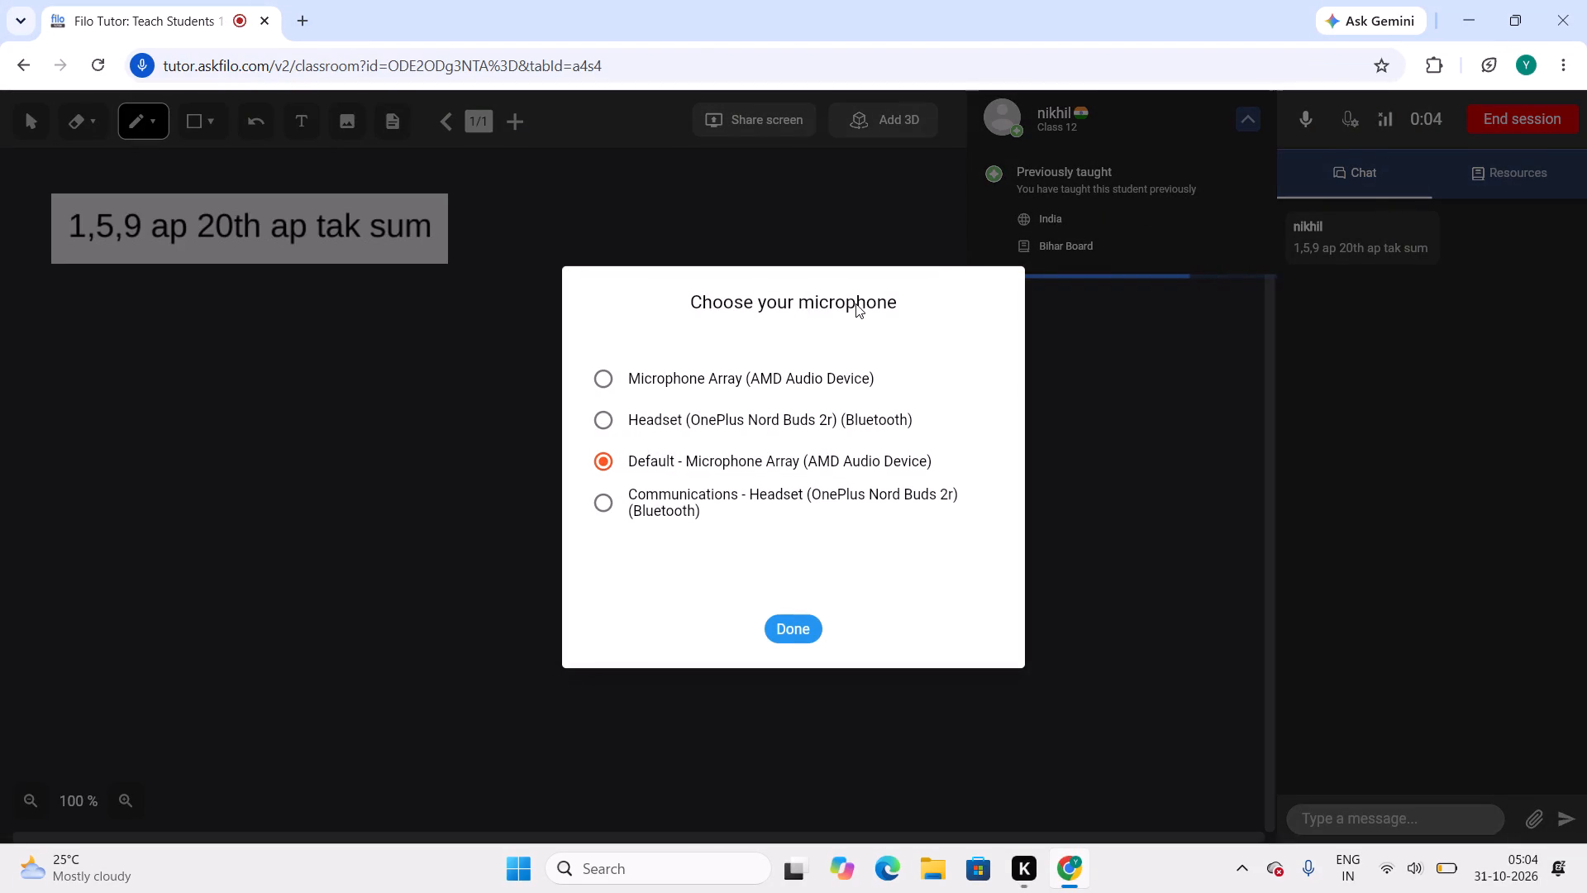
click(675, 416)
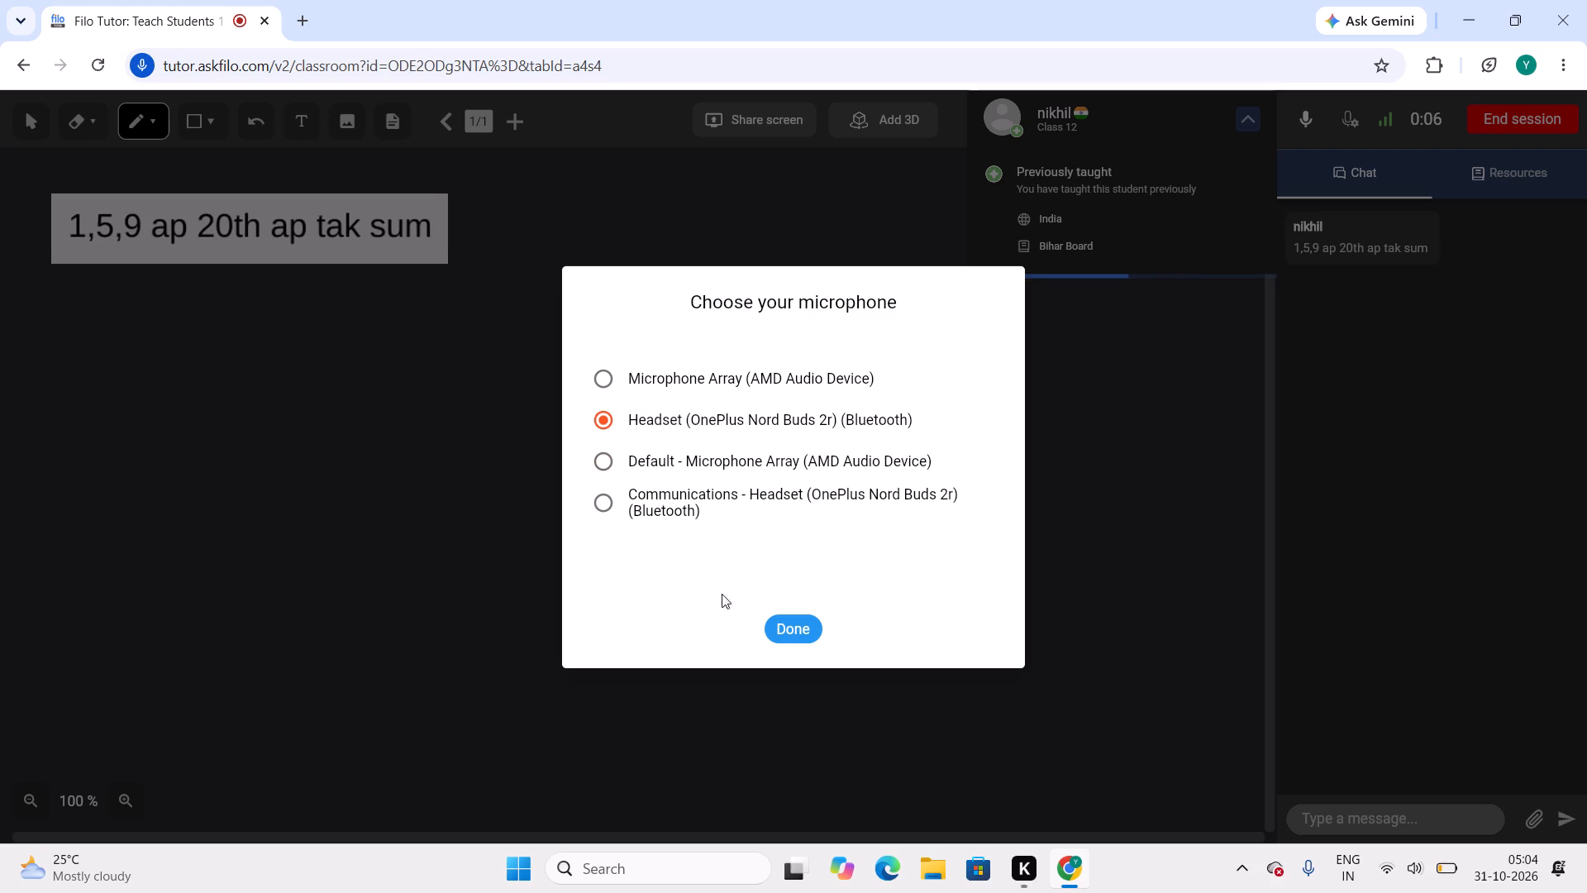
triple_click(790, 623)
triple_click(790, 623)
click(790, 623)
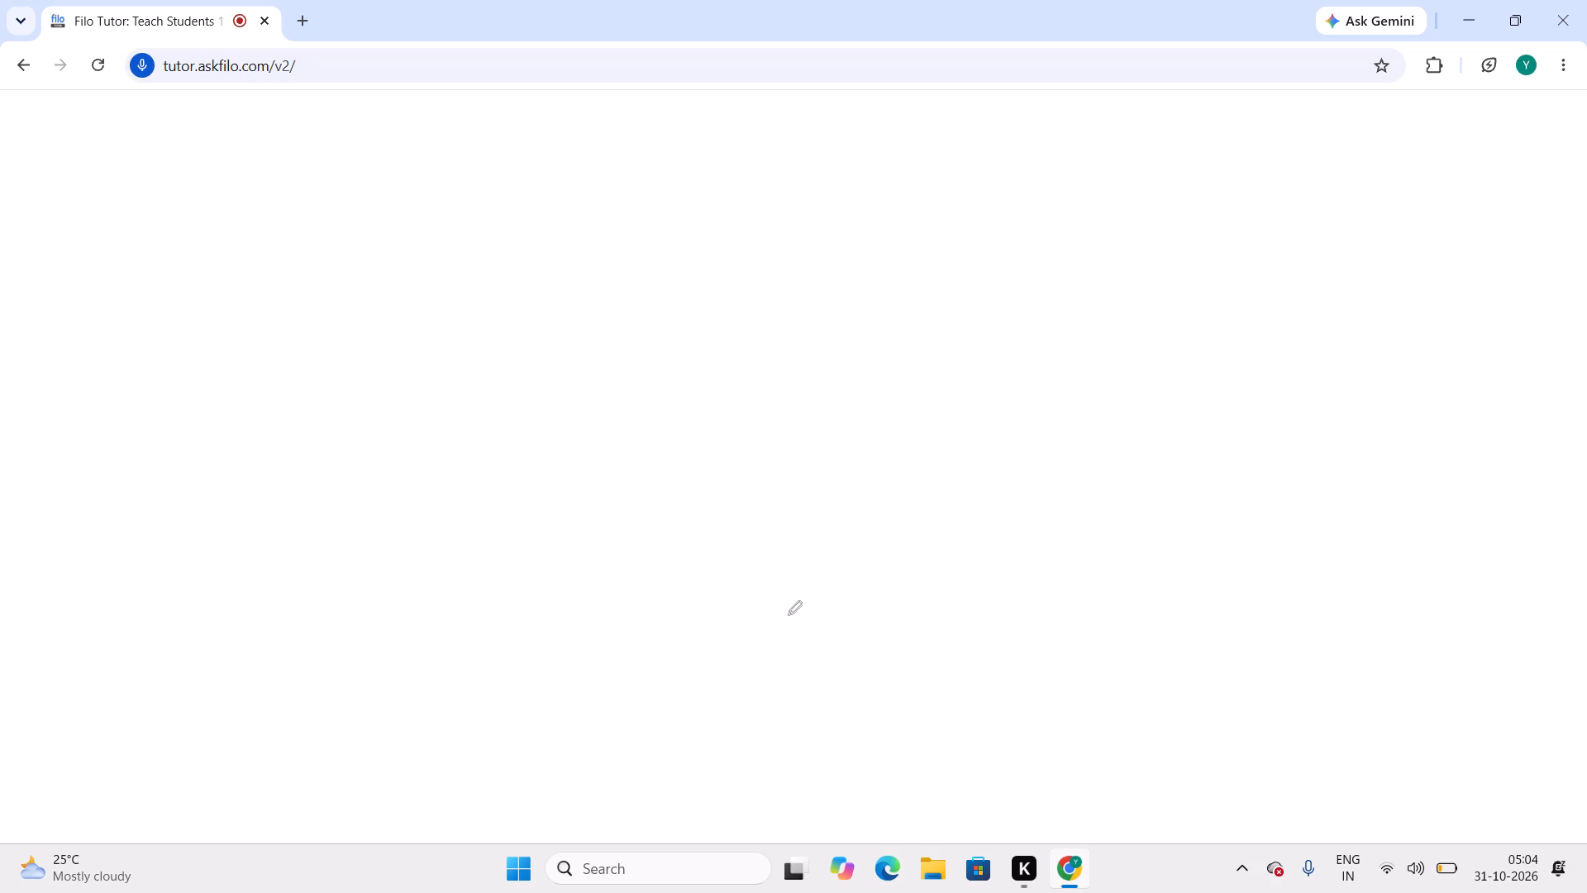
Reload the page, choose the Take micro session task and continue the ongoing session on this device.
click(102, 63)
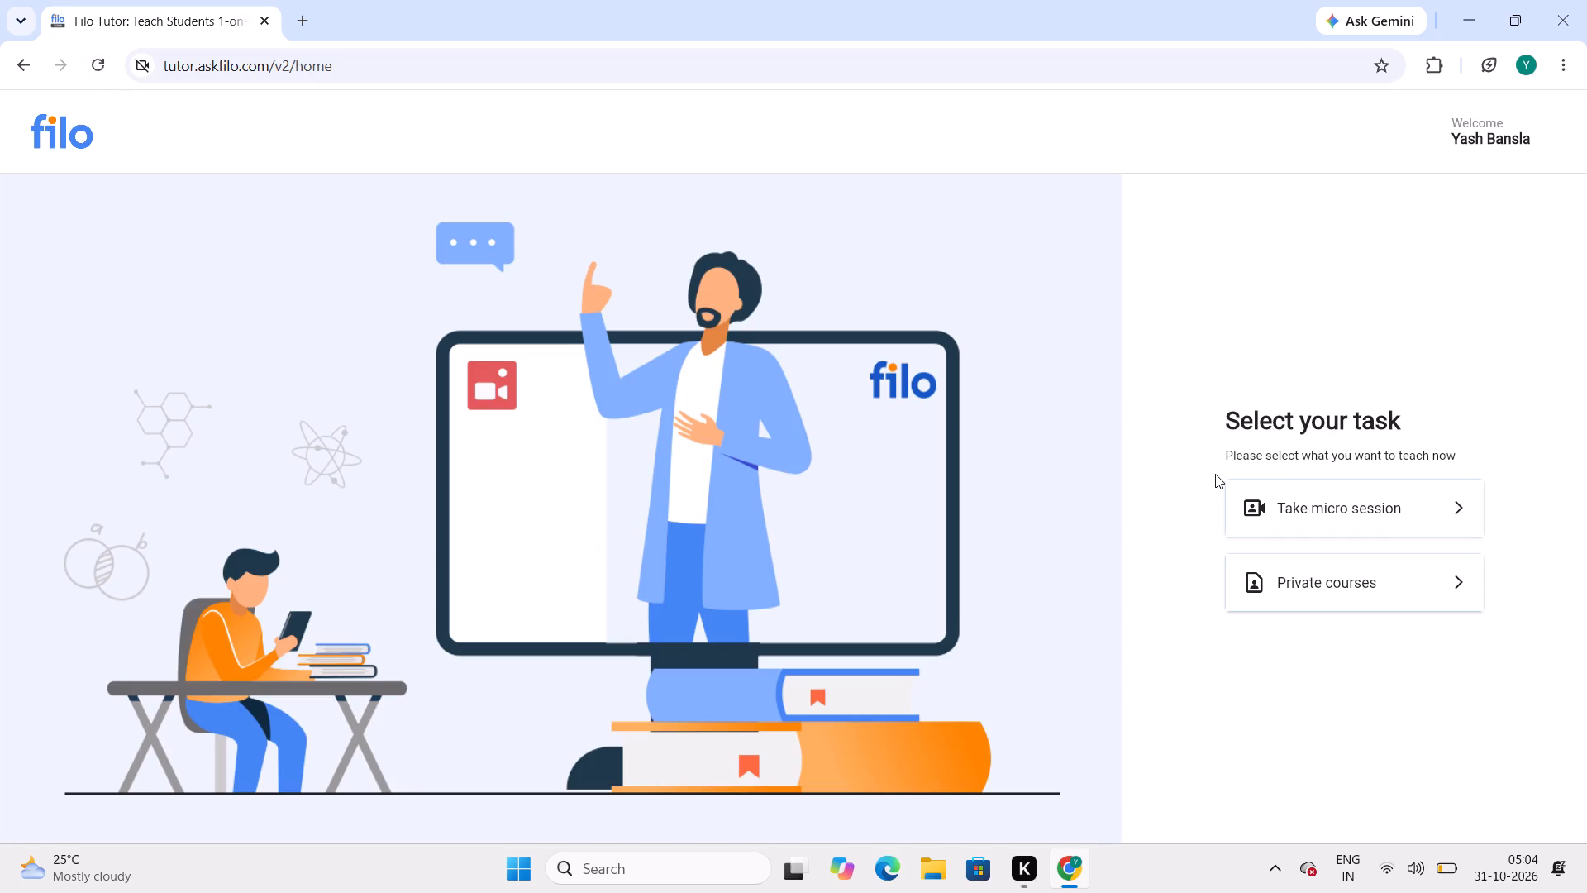
click(1311, 518)
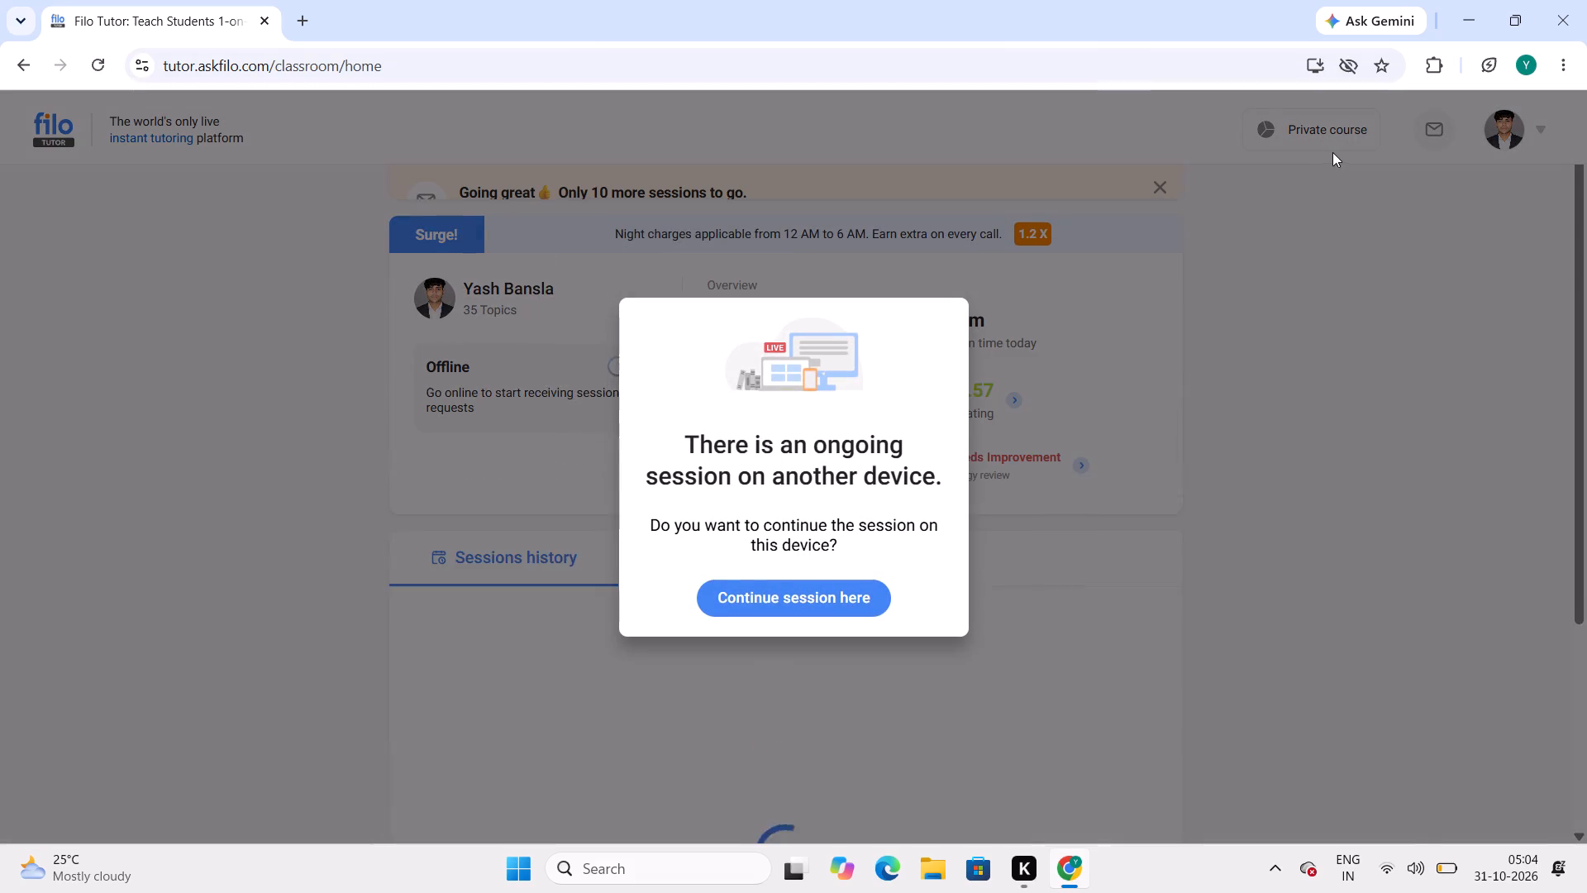
click(765, 588)
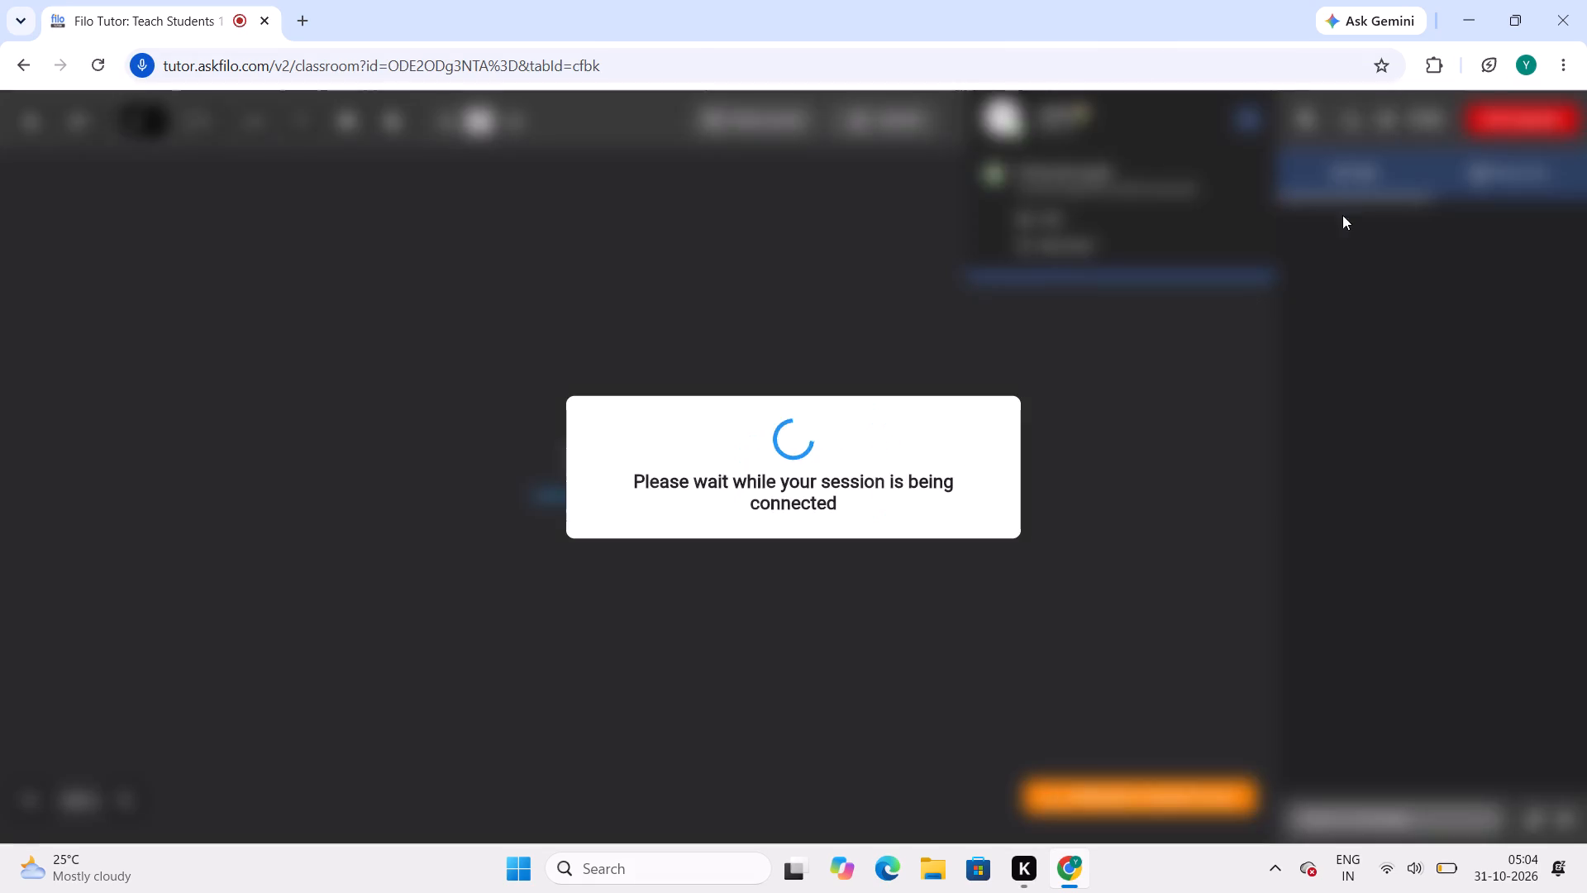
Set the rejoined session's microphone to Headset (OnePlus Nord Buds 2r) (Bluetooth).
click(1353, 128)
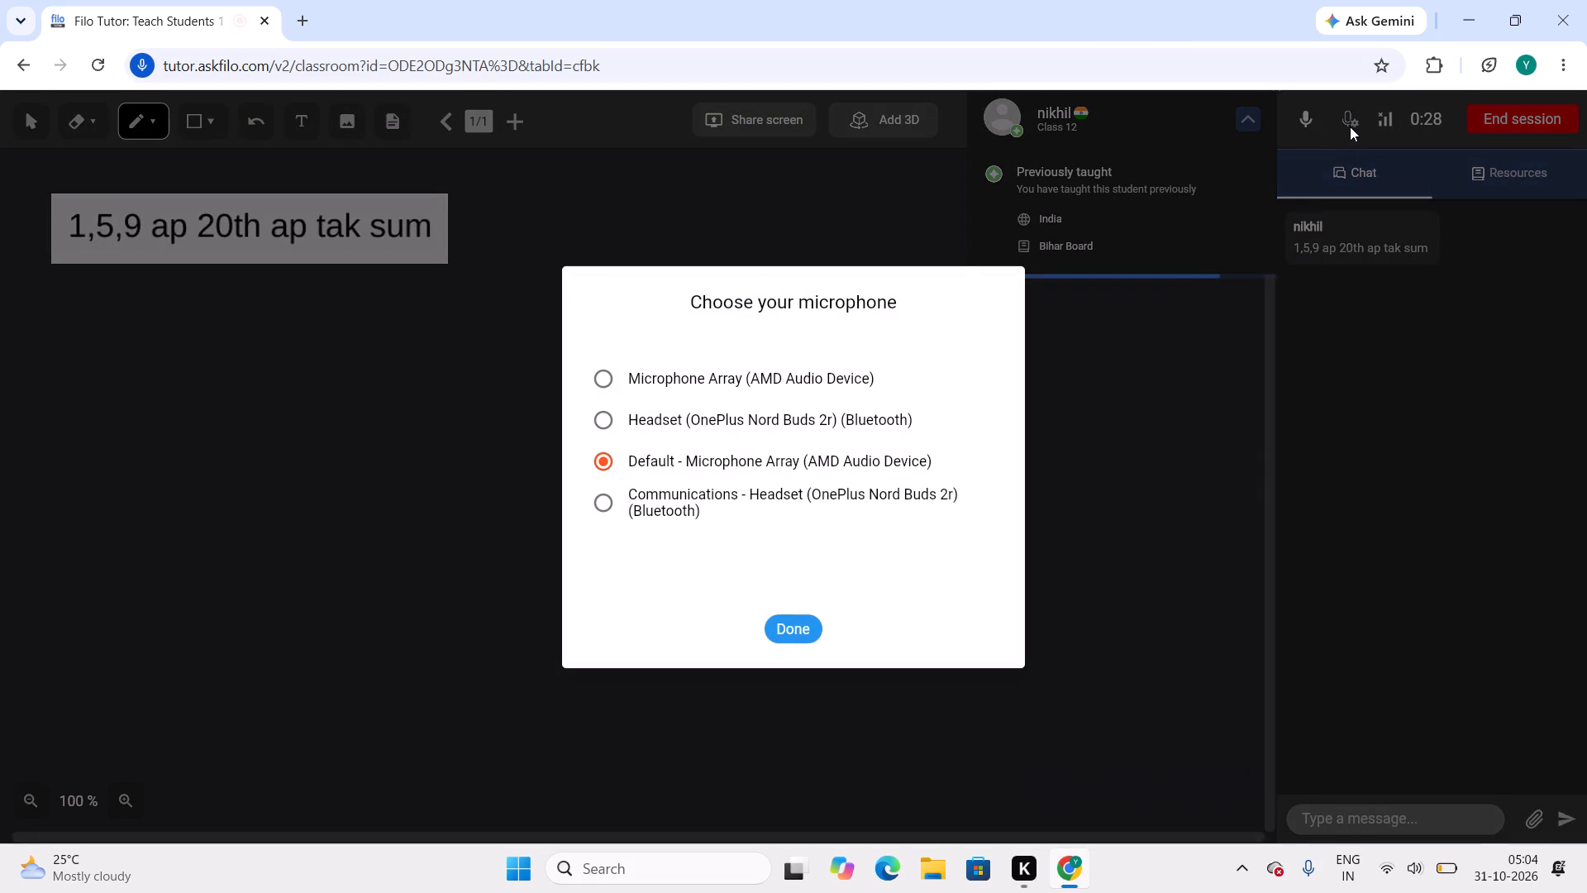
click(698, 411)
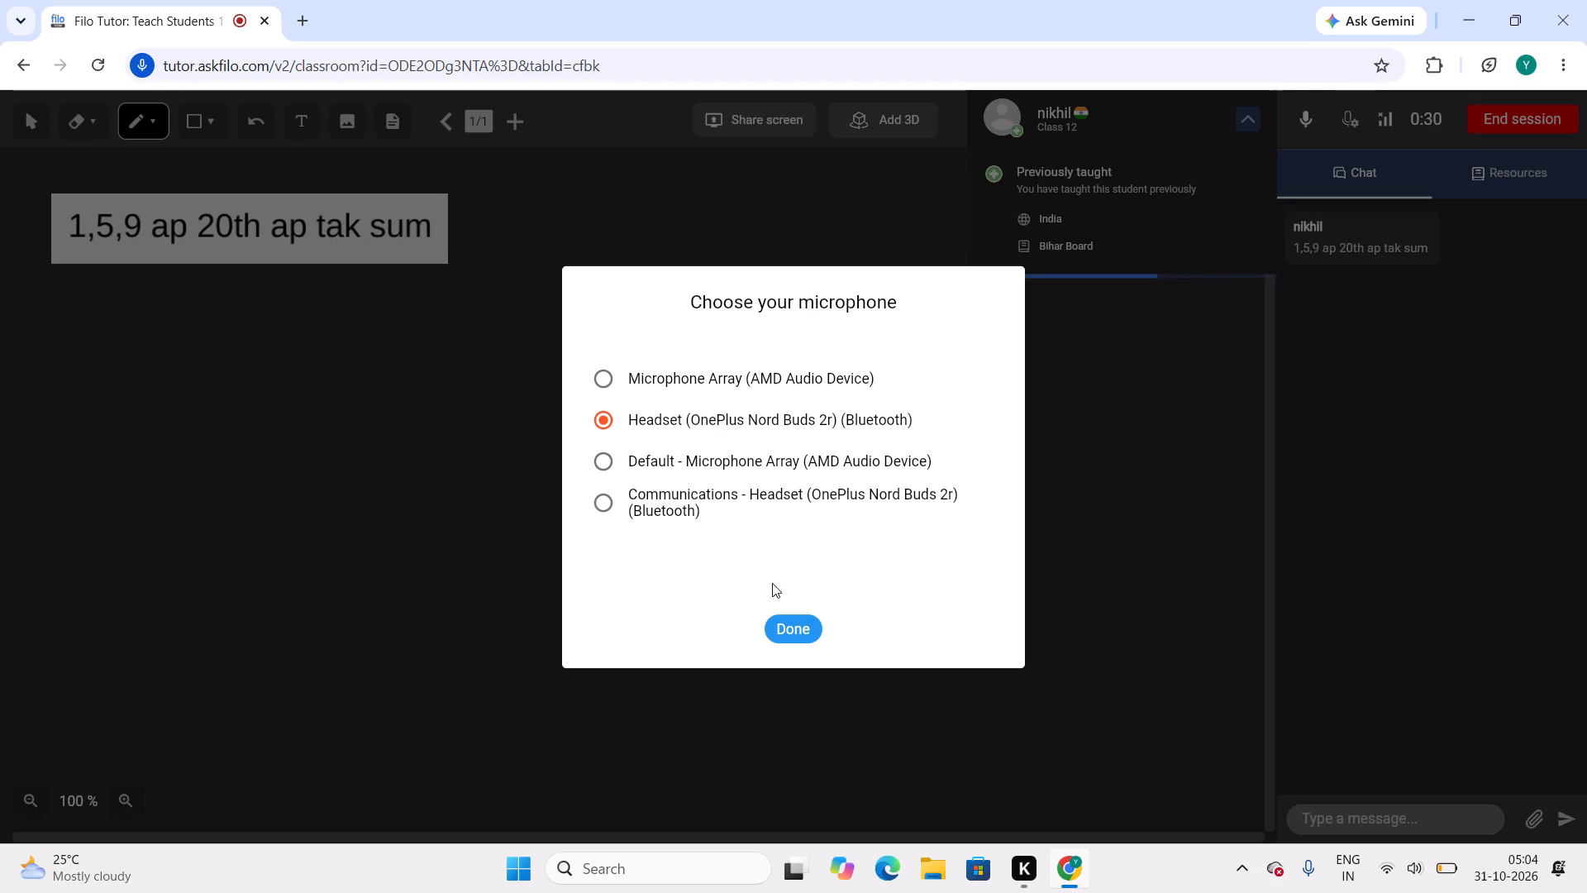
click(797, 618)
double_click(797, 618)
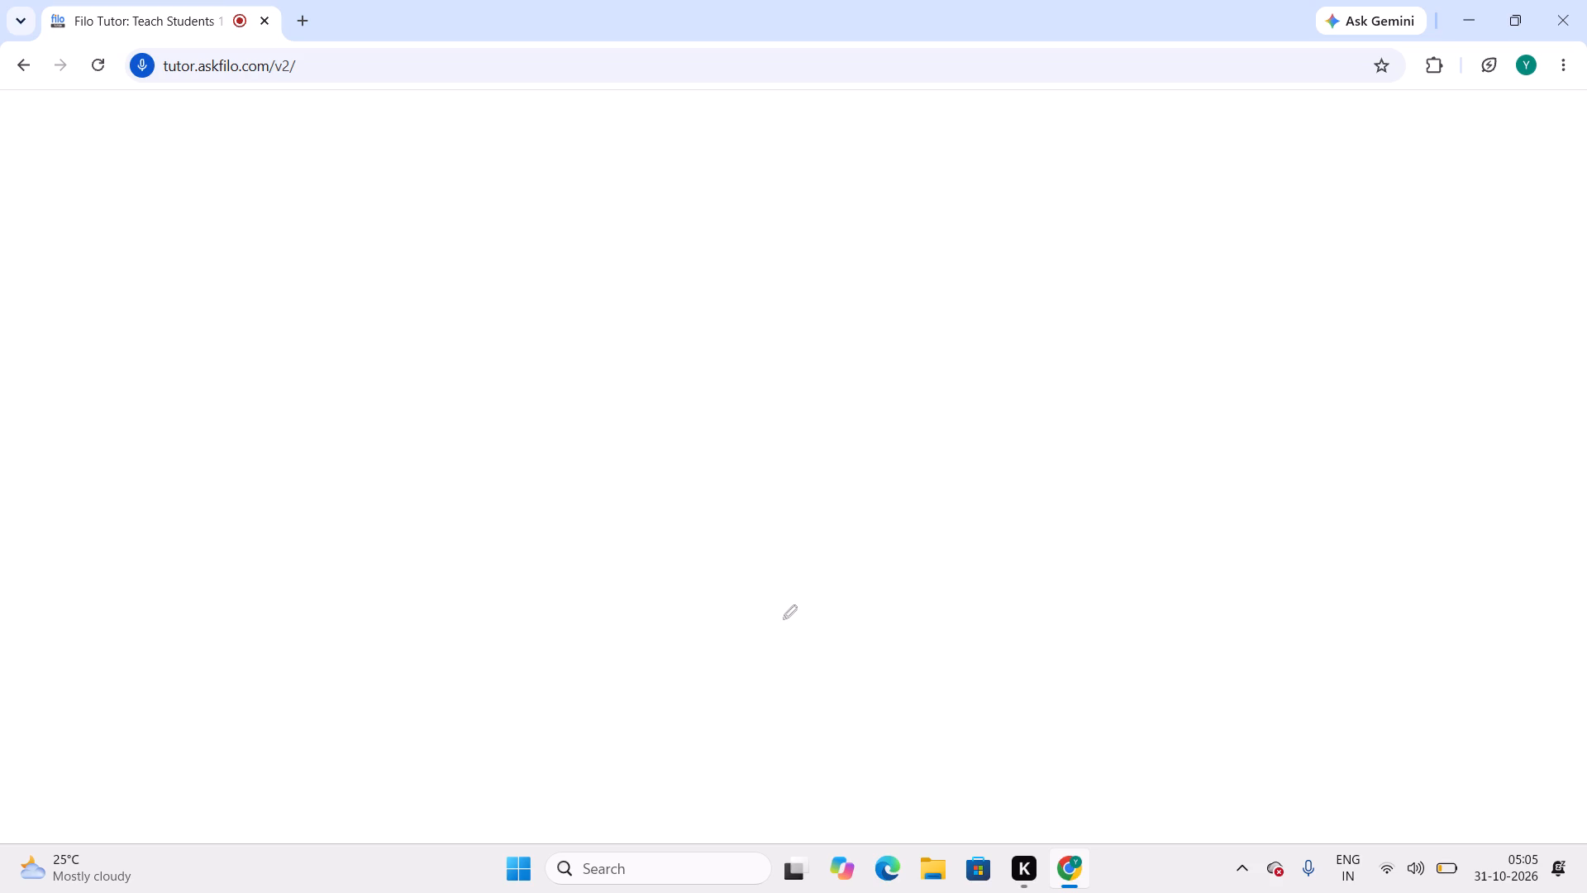
Reload the page again, choose Take micro session and continue the ongoing session here.
click(93, 64)
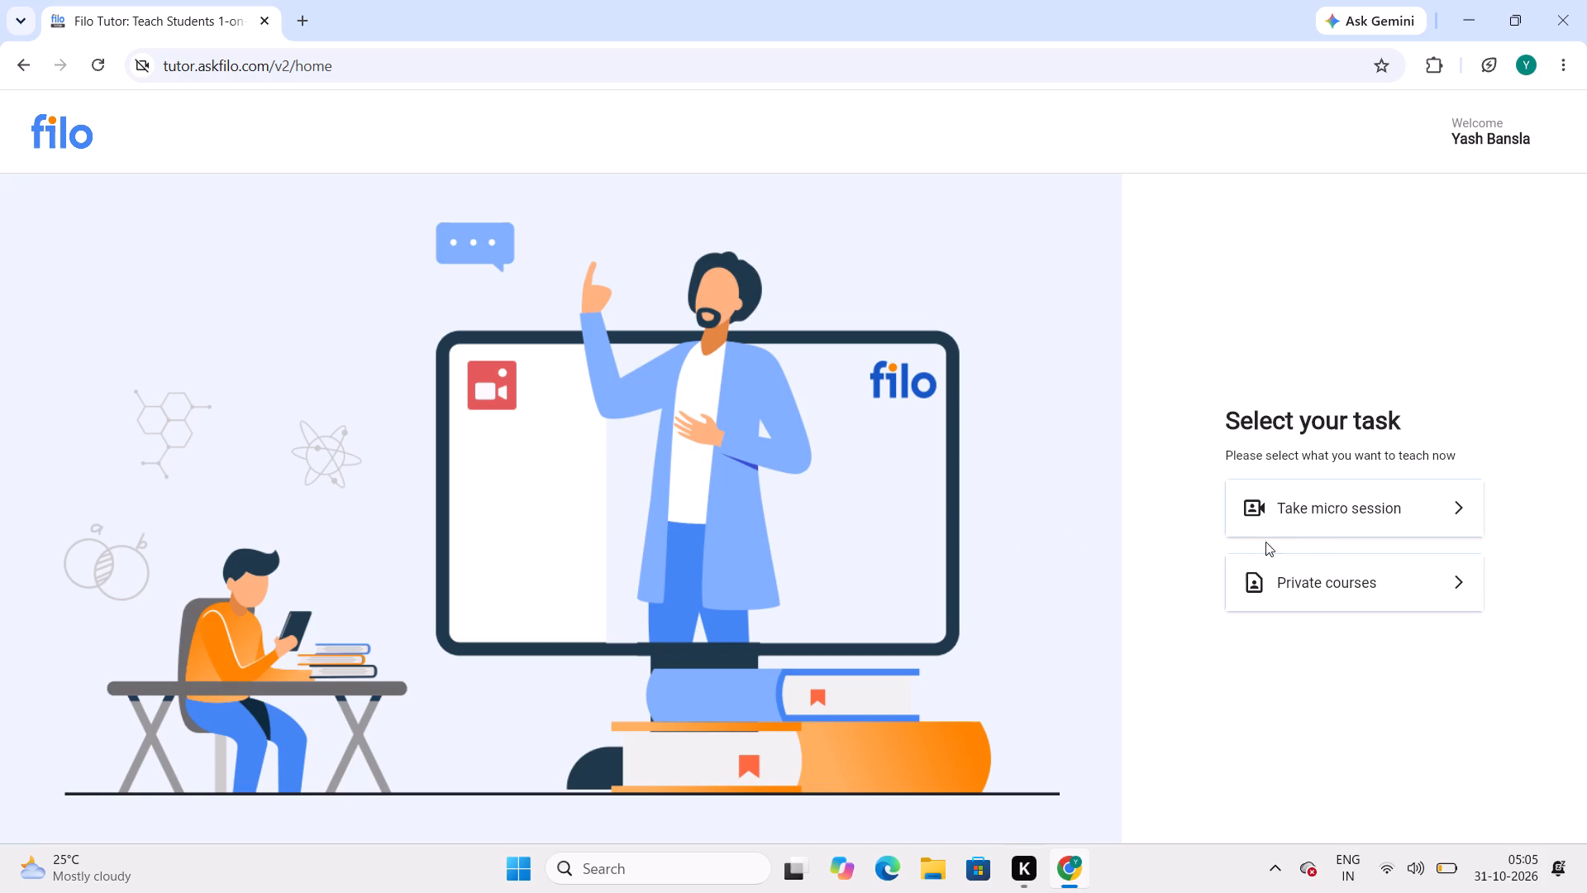
click(1334, 529)
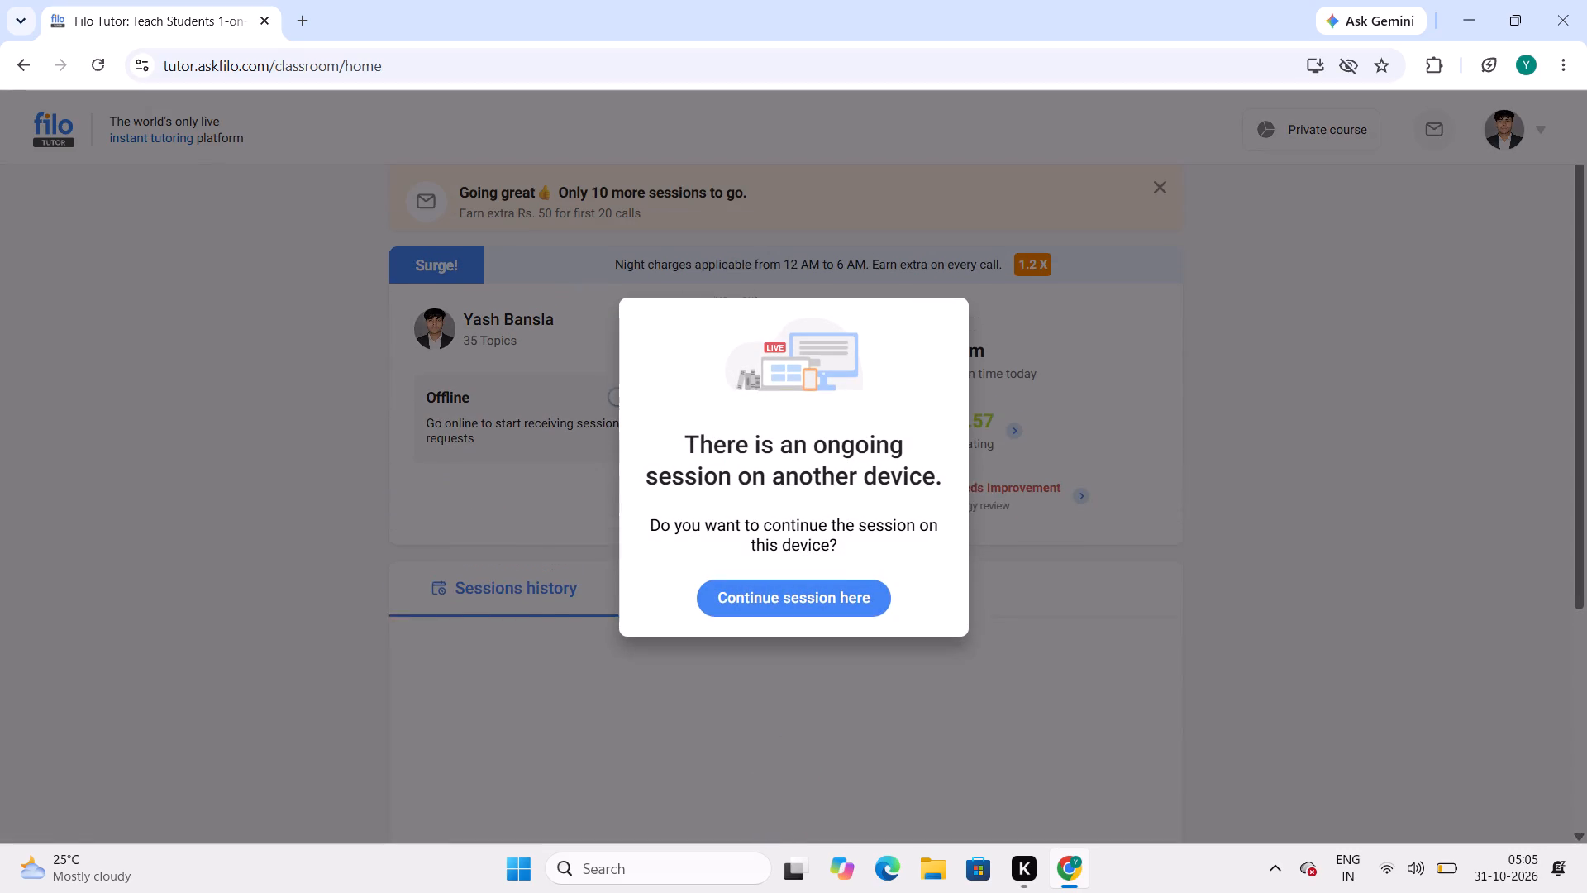
click(870, 597)
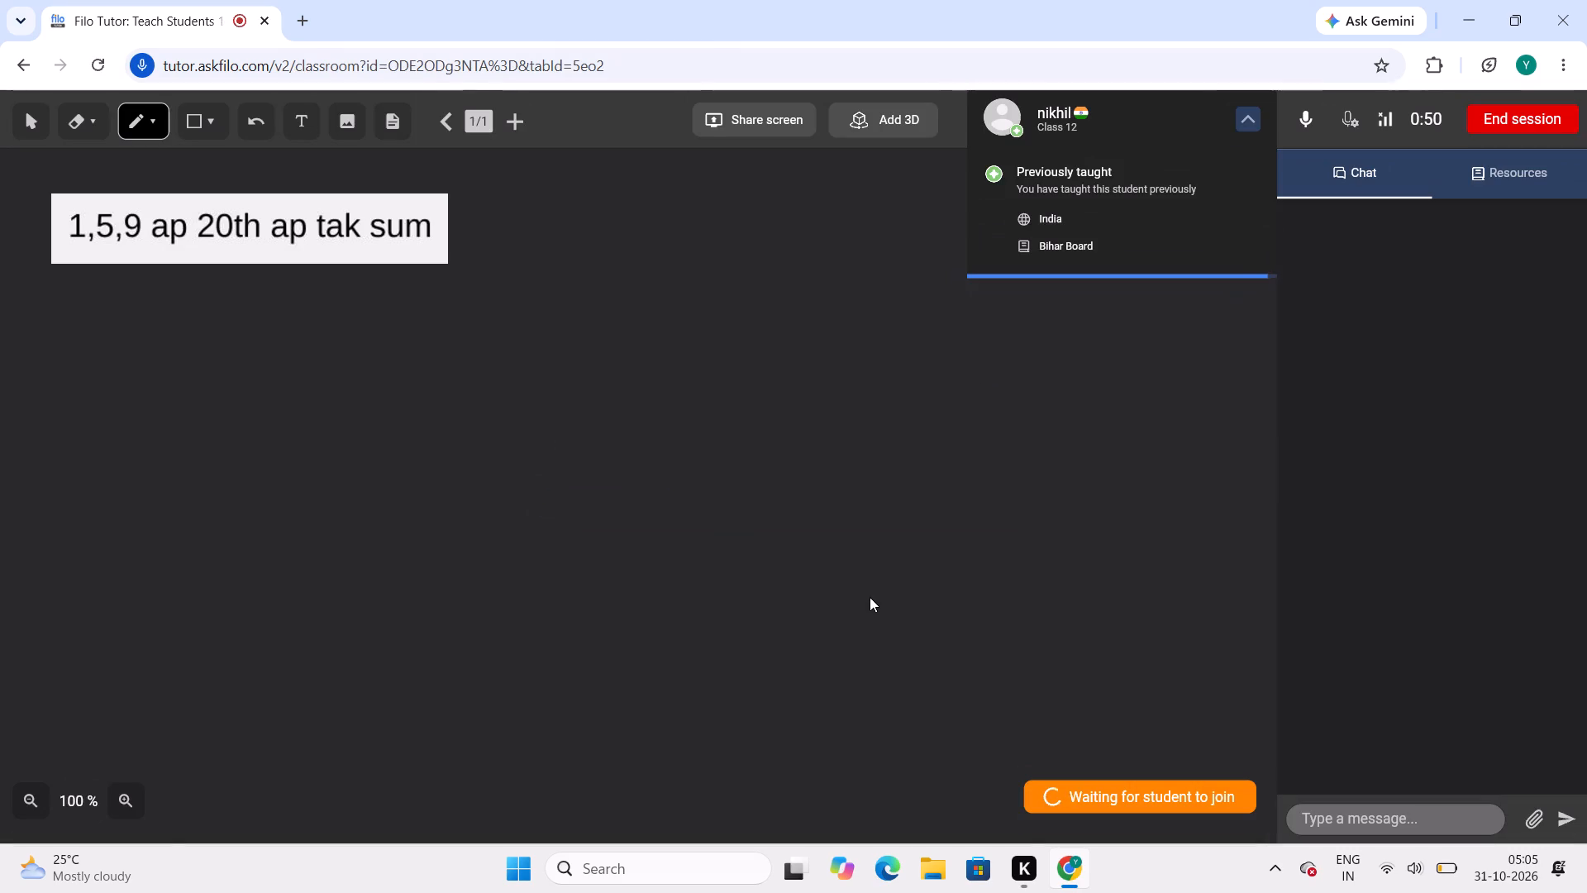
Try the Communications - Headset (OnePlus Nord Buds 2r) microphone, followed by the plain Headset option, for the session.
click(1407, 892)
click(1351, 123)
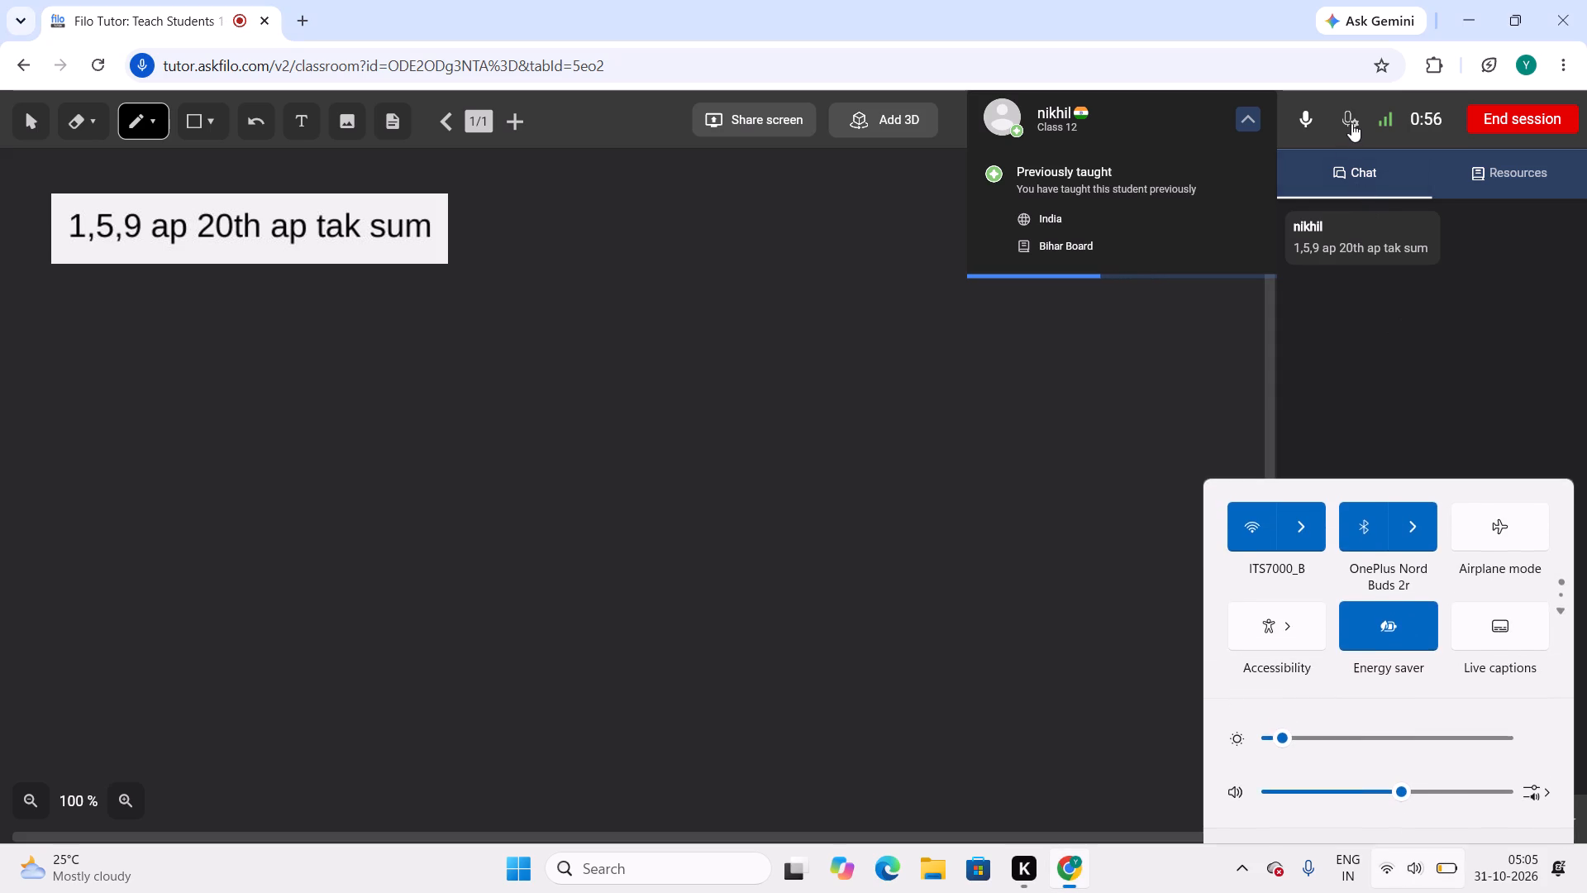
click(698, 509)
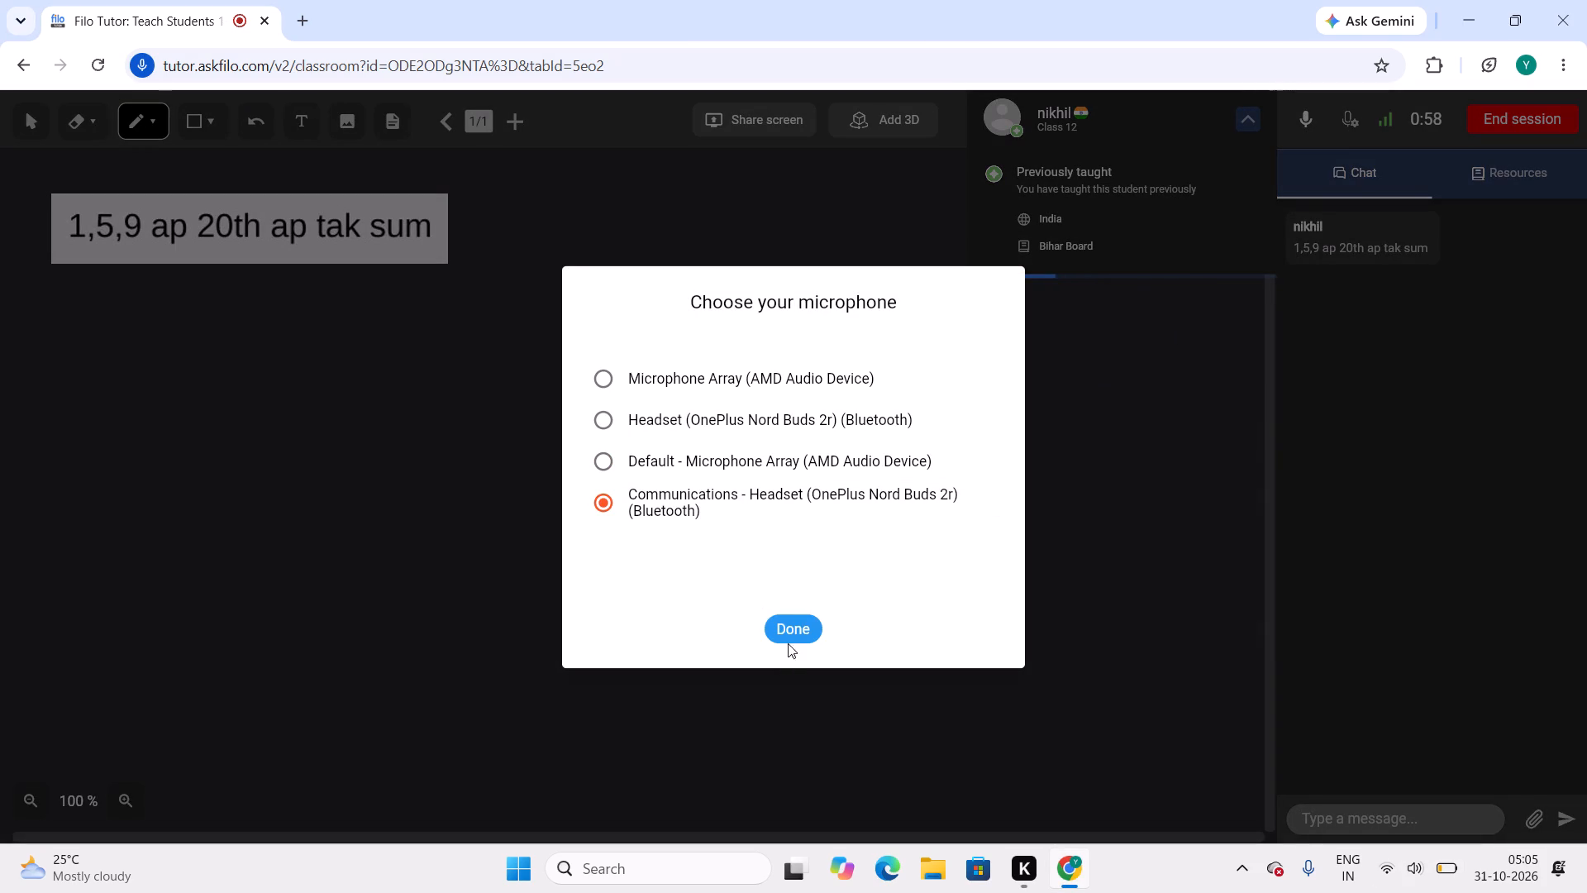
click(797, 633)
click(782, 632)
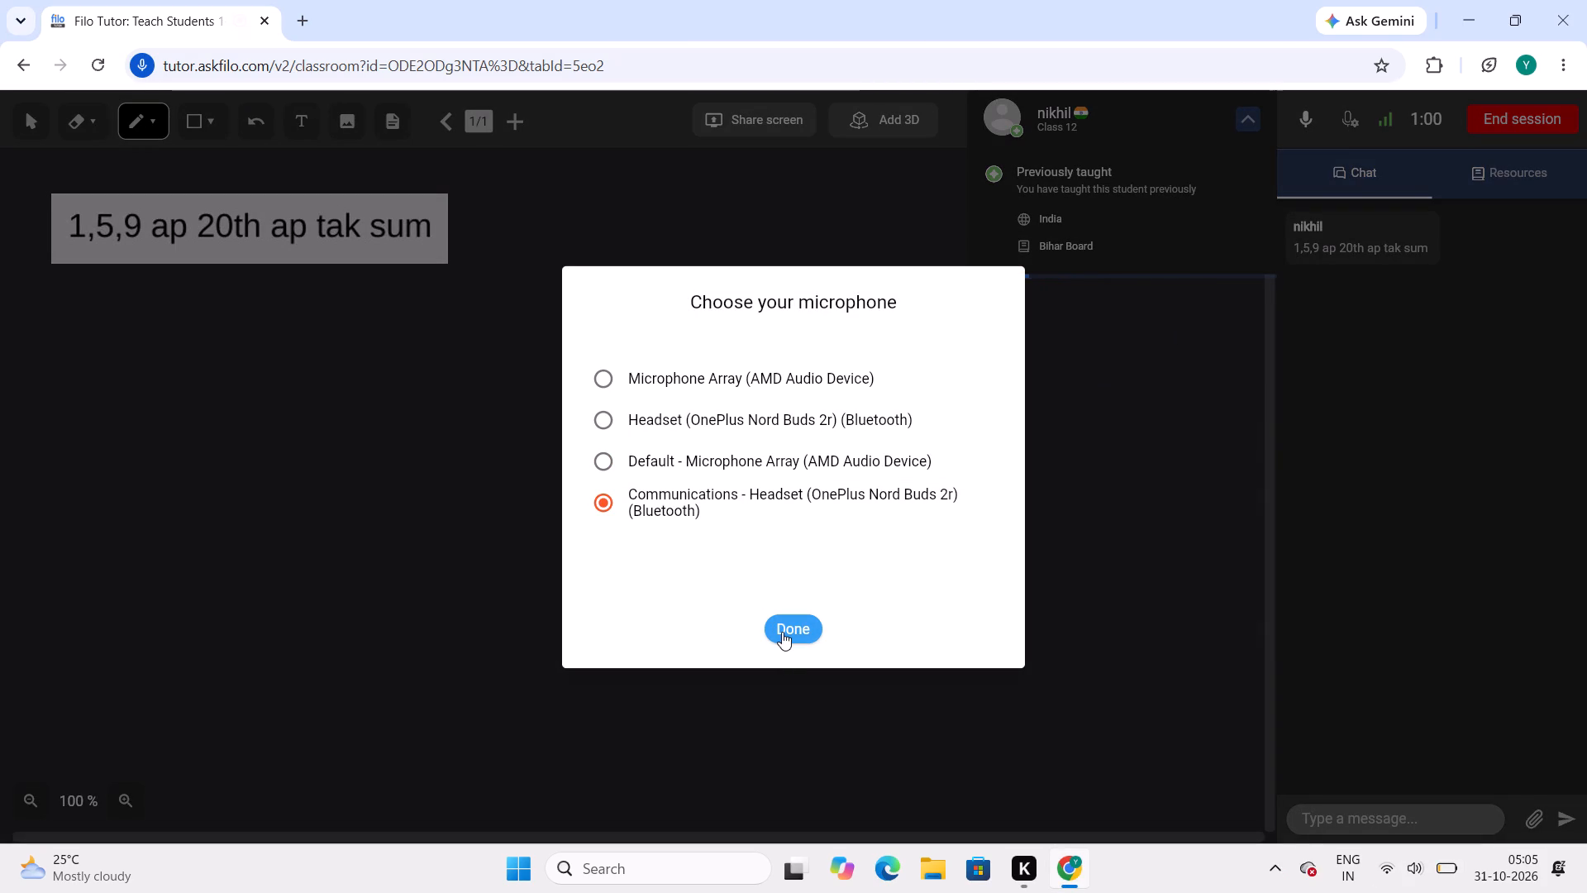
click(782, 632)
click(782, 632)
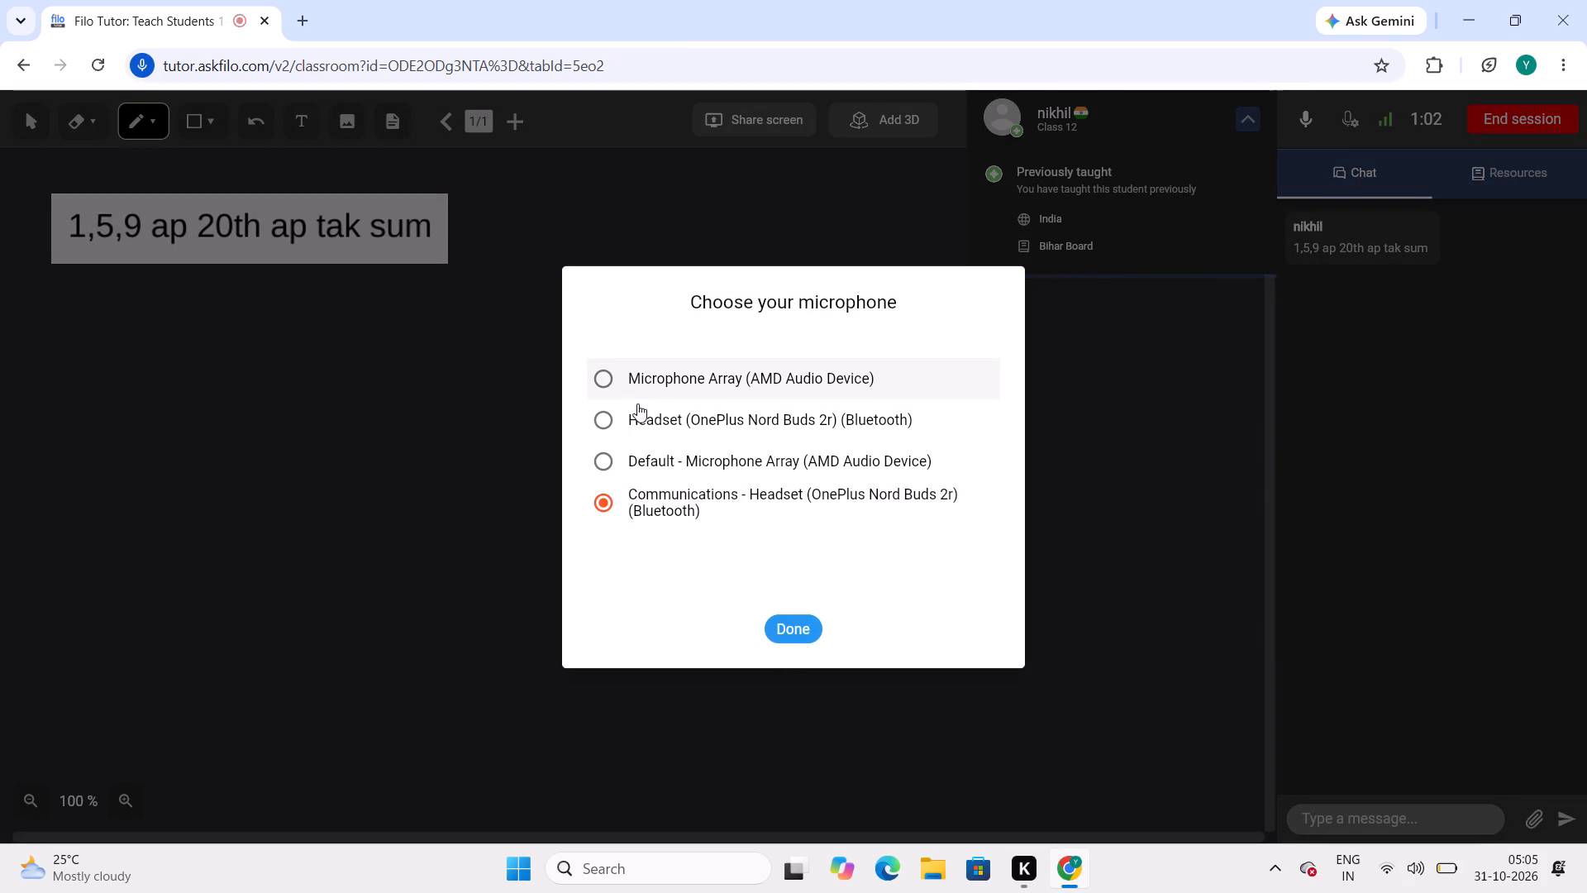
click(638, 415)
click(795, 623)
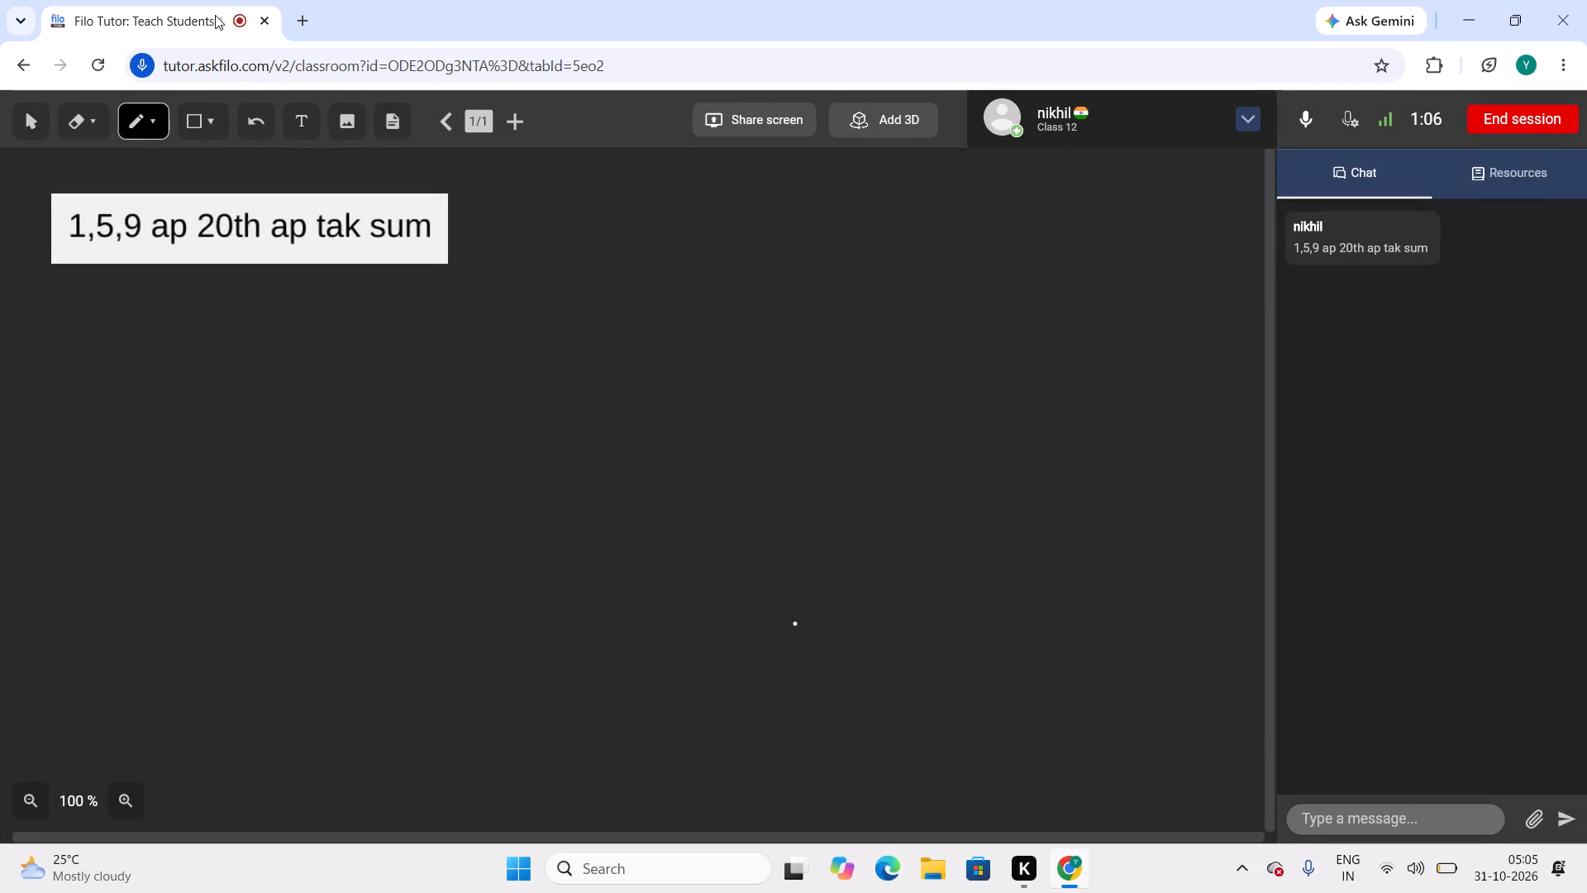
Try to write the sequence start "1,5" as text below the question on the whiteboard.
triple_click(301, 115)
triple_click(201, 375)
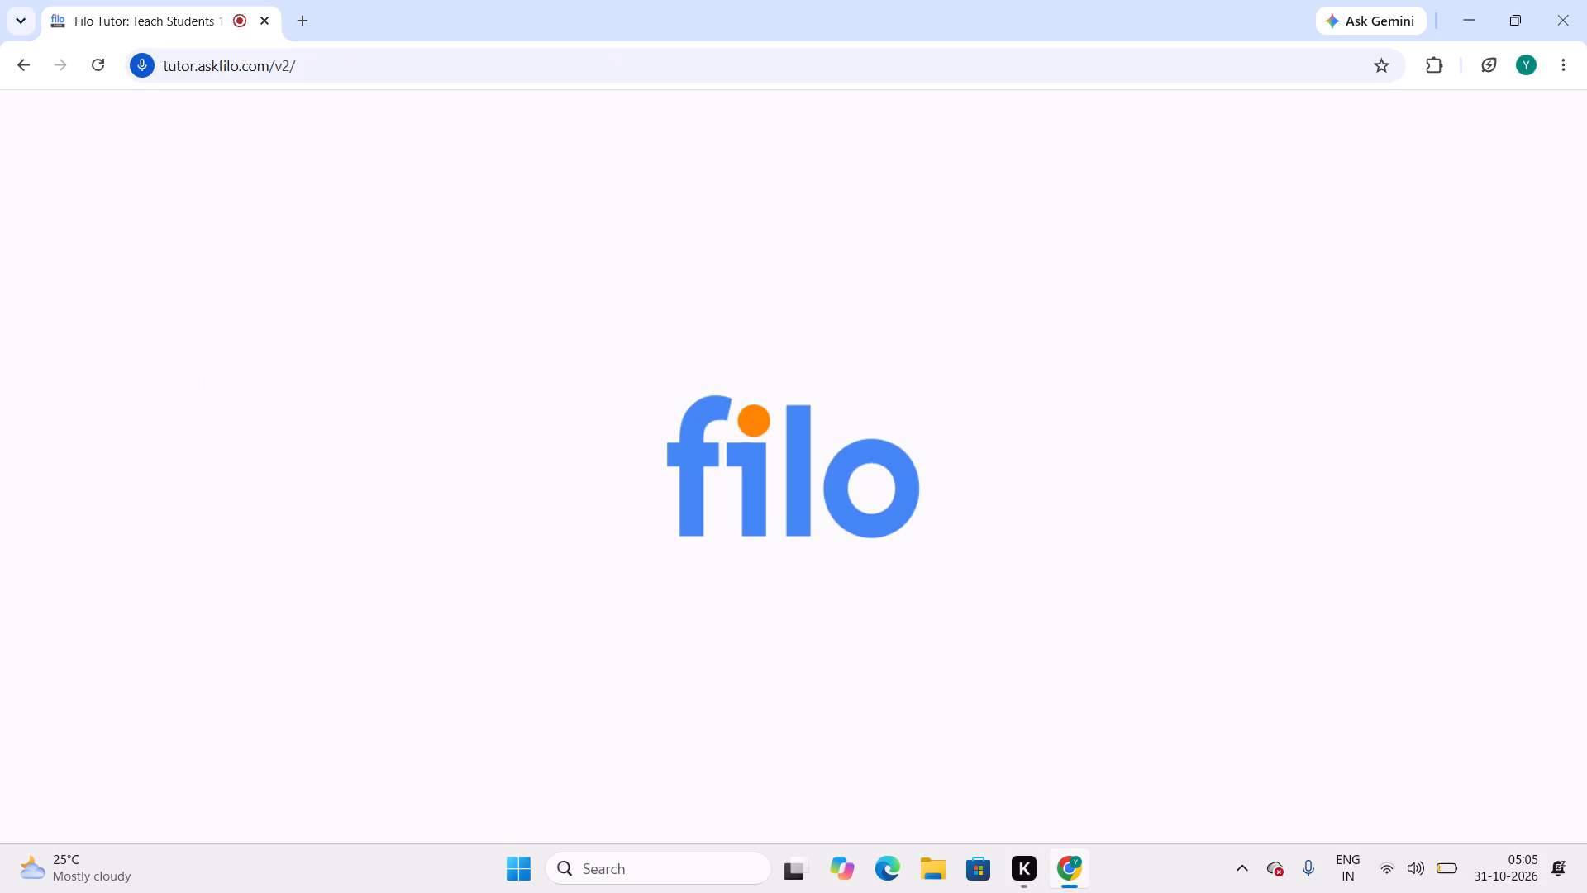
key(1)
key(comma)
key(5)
Reload the session page.
click(86, 50)
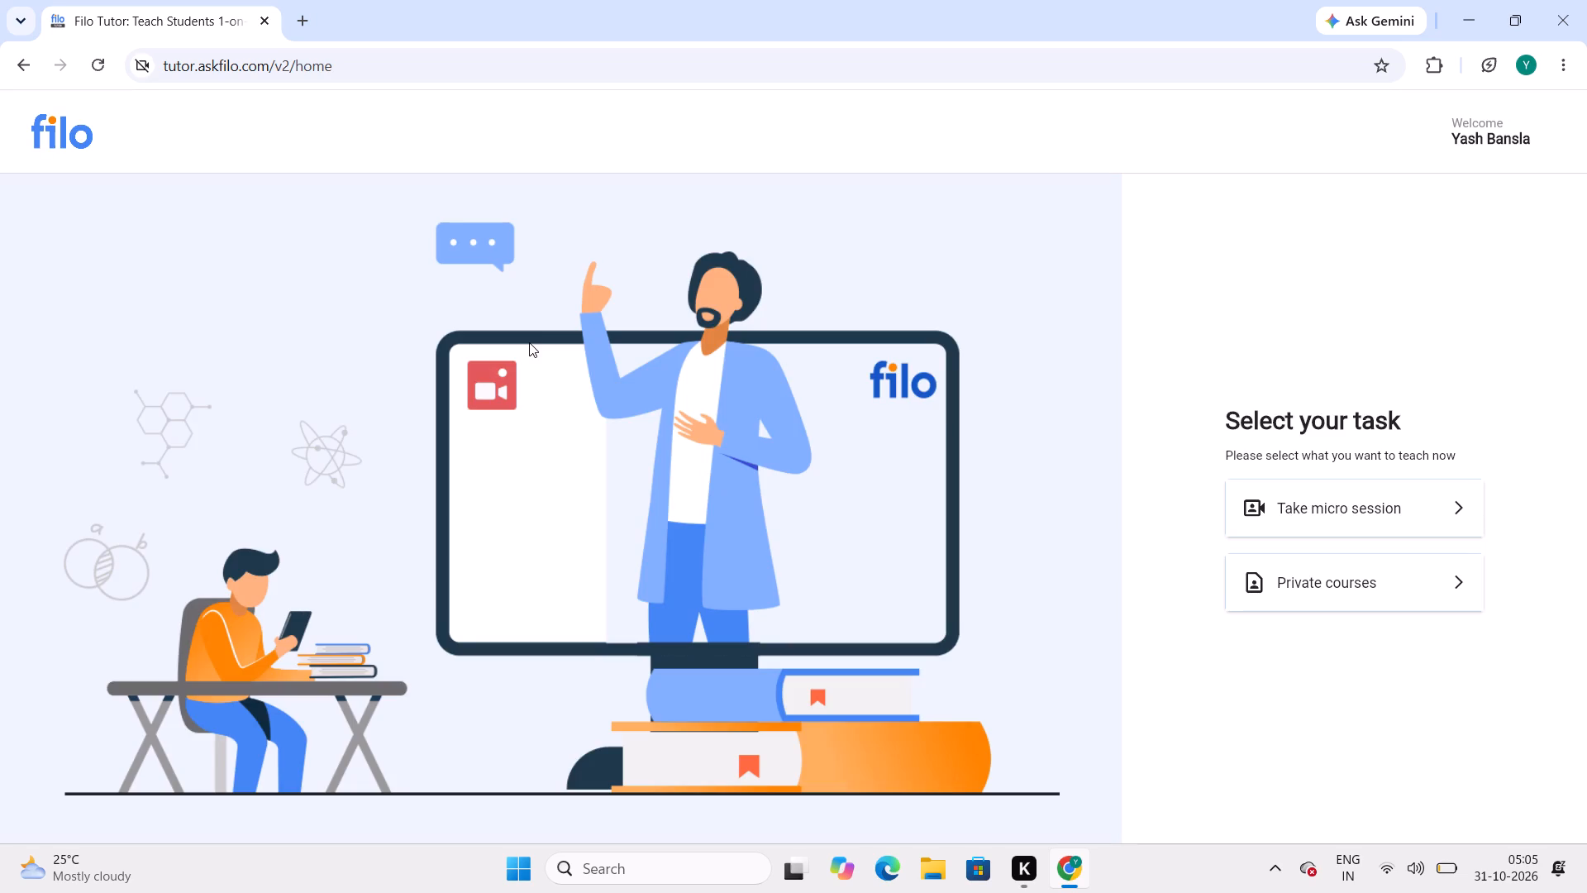
Choose Take micro session and continue the ongoing session on this device.
click(1427, 501)
click(1339, 528)
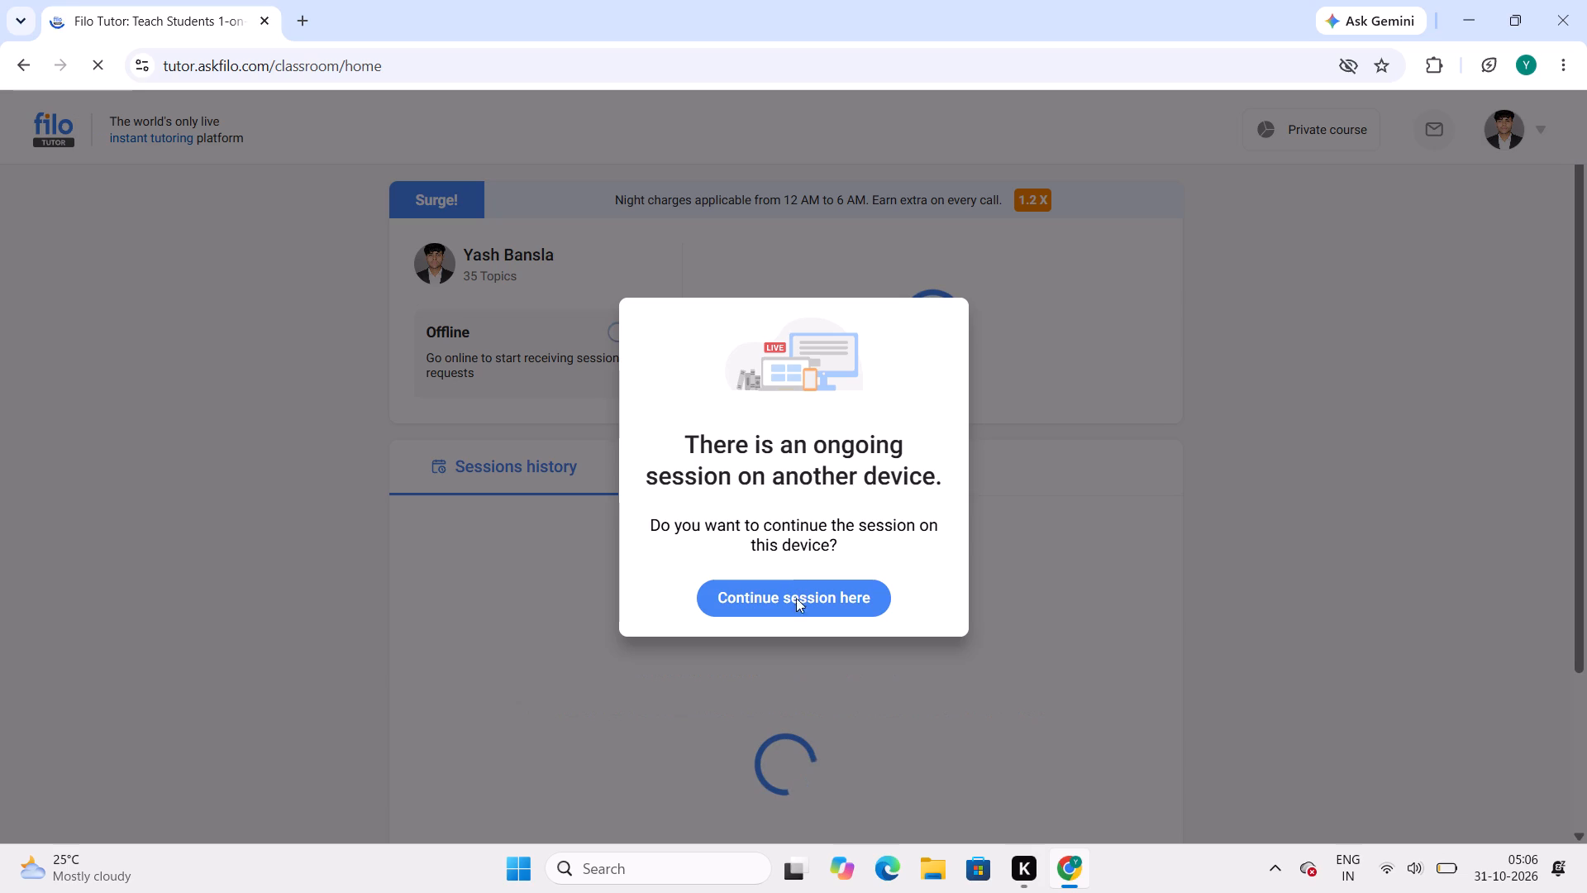
click(797, 609)
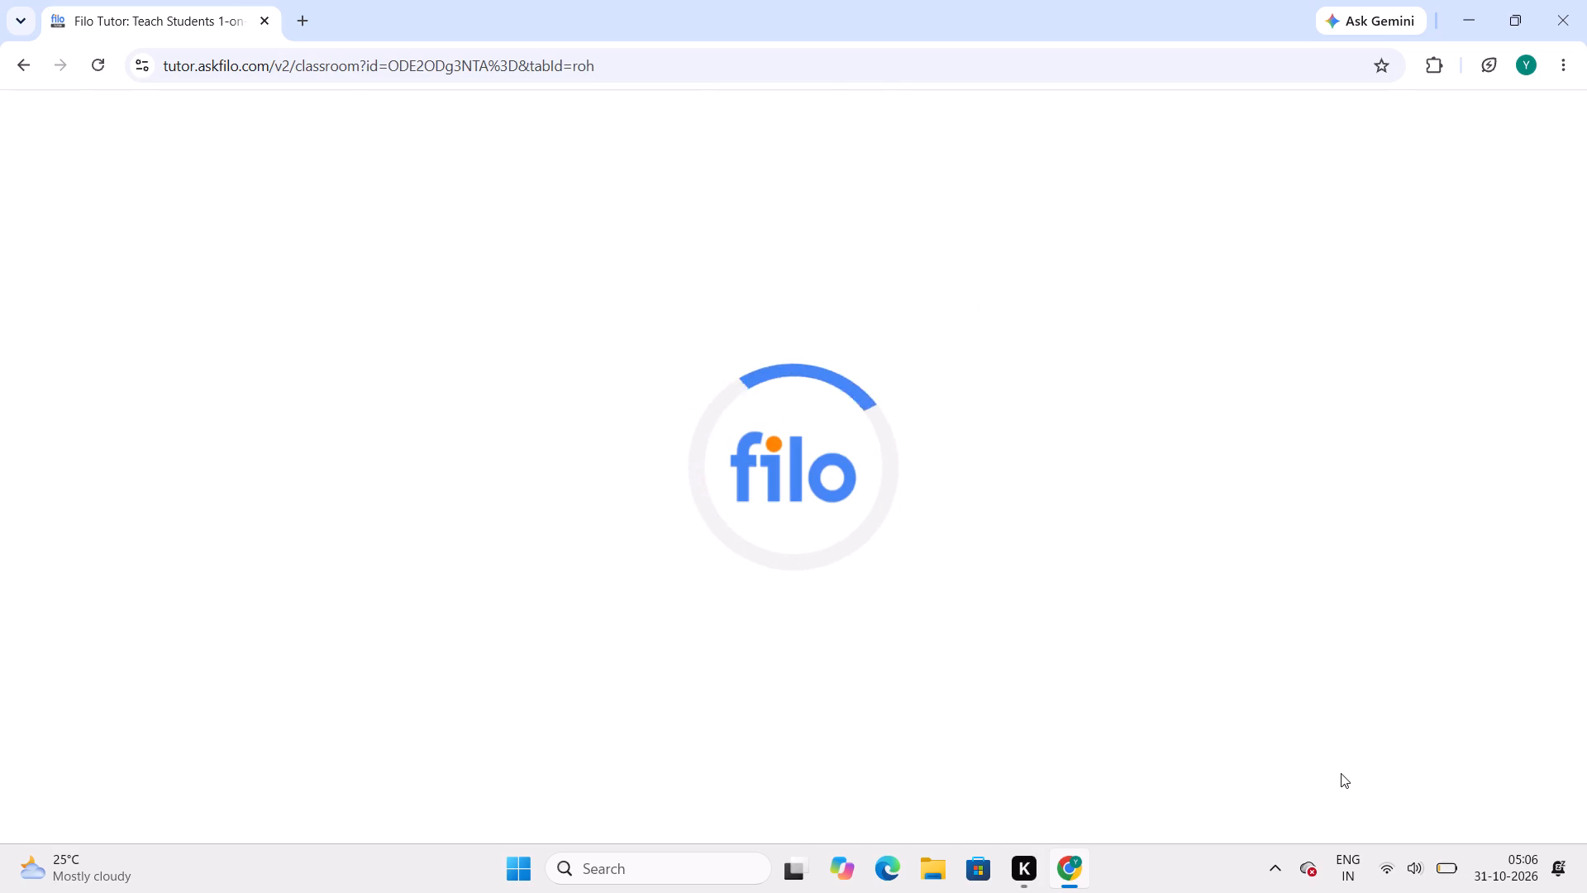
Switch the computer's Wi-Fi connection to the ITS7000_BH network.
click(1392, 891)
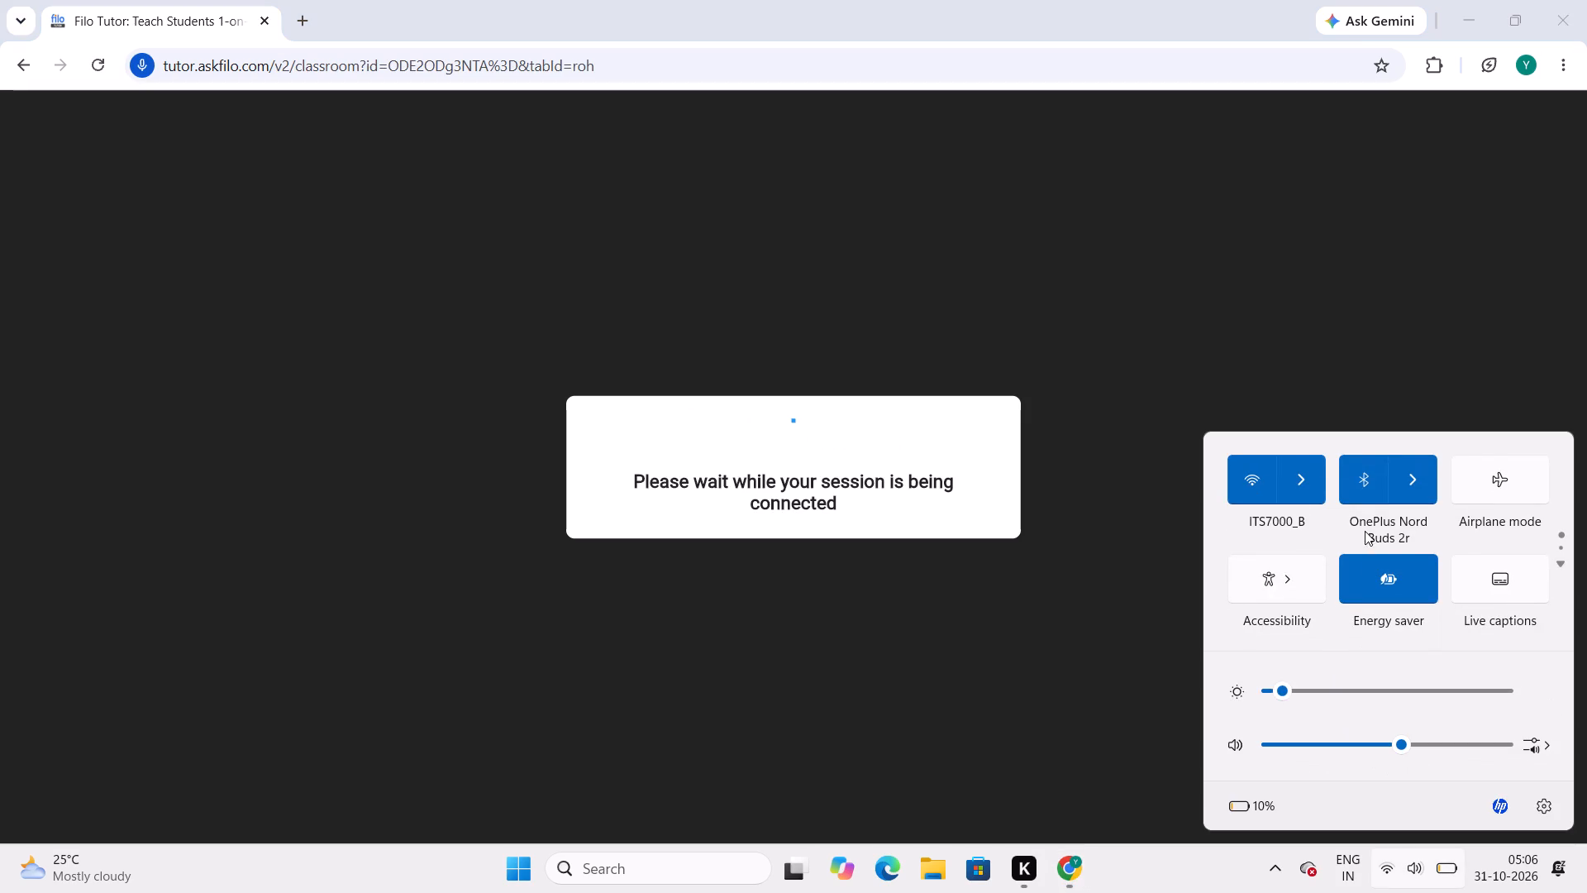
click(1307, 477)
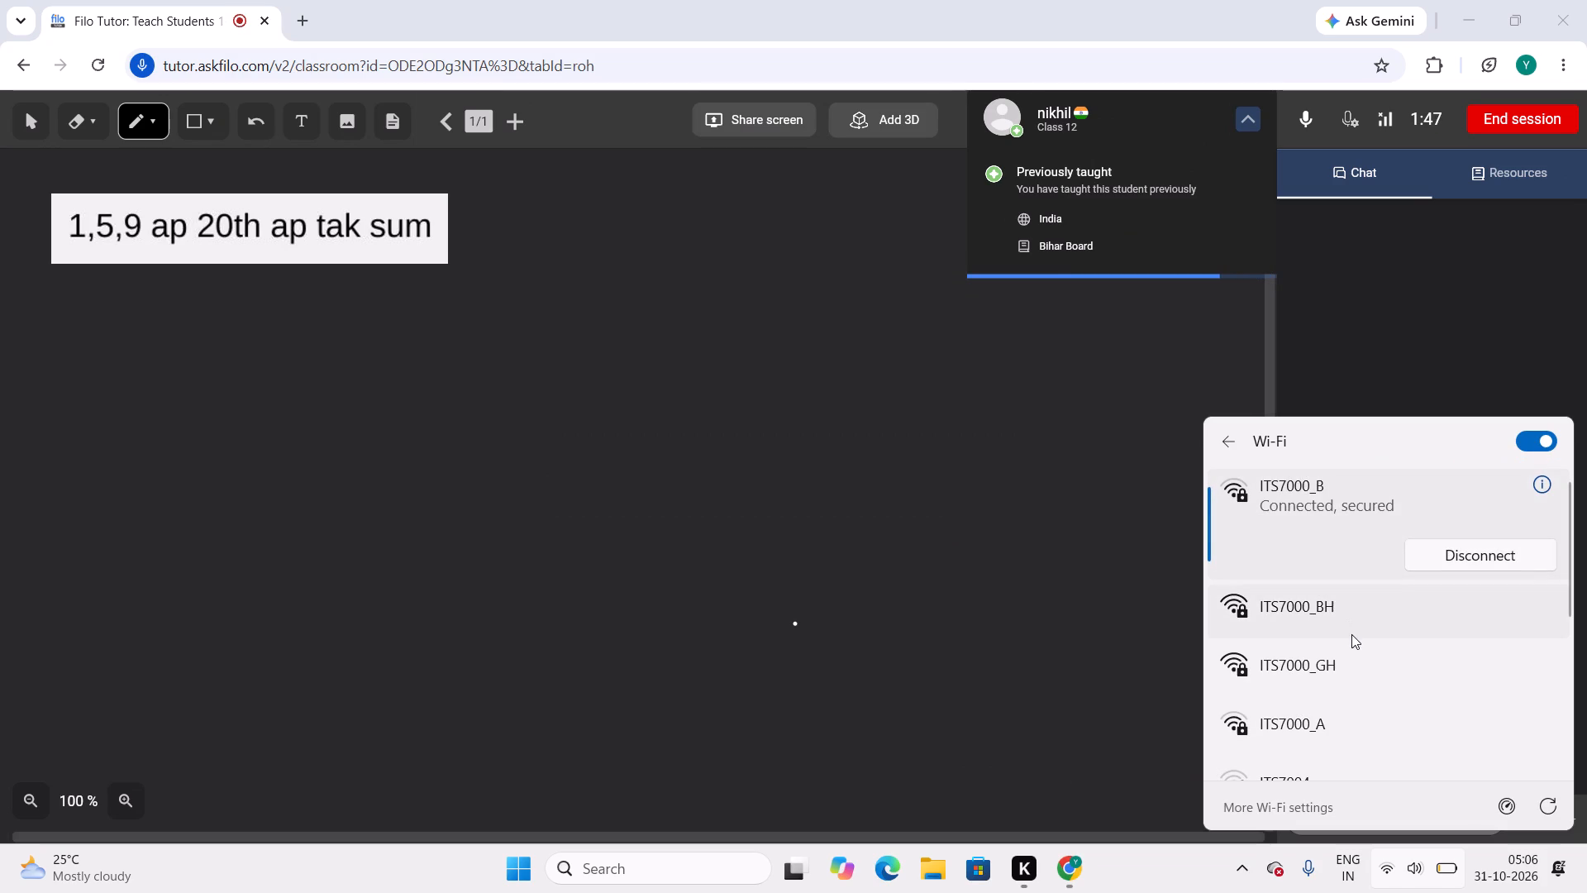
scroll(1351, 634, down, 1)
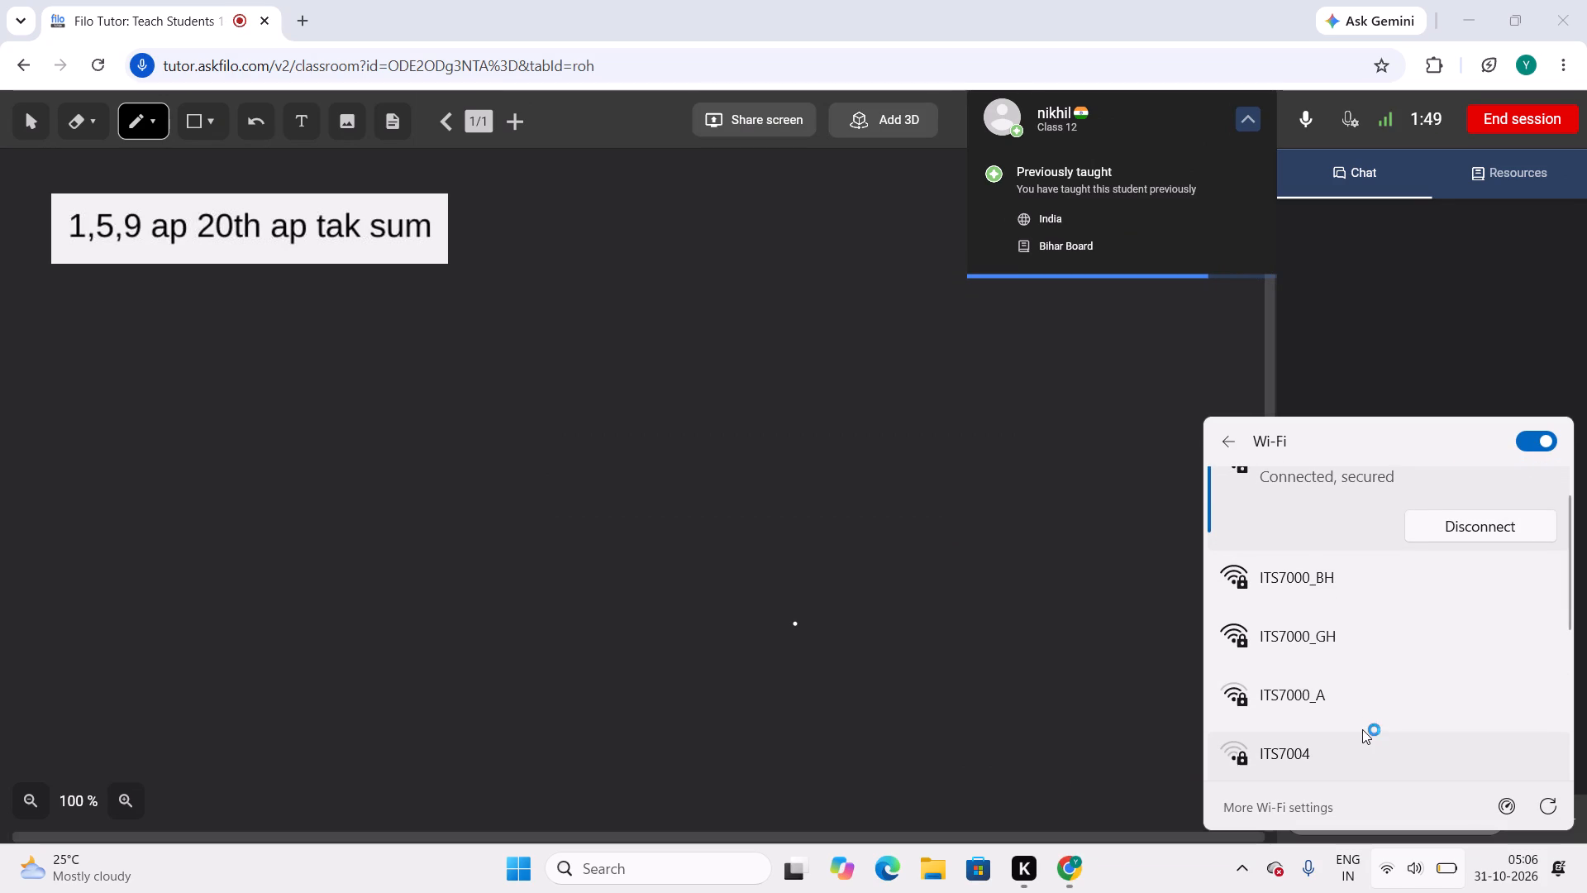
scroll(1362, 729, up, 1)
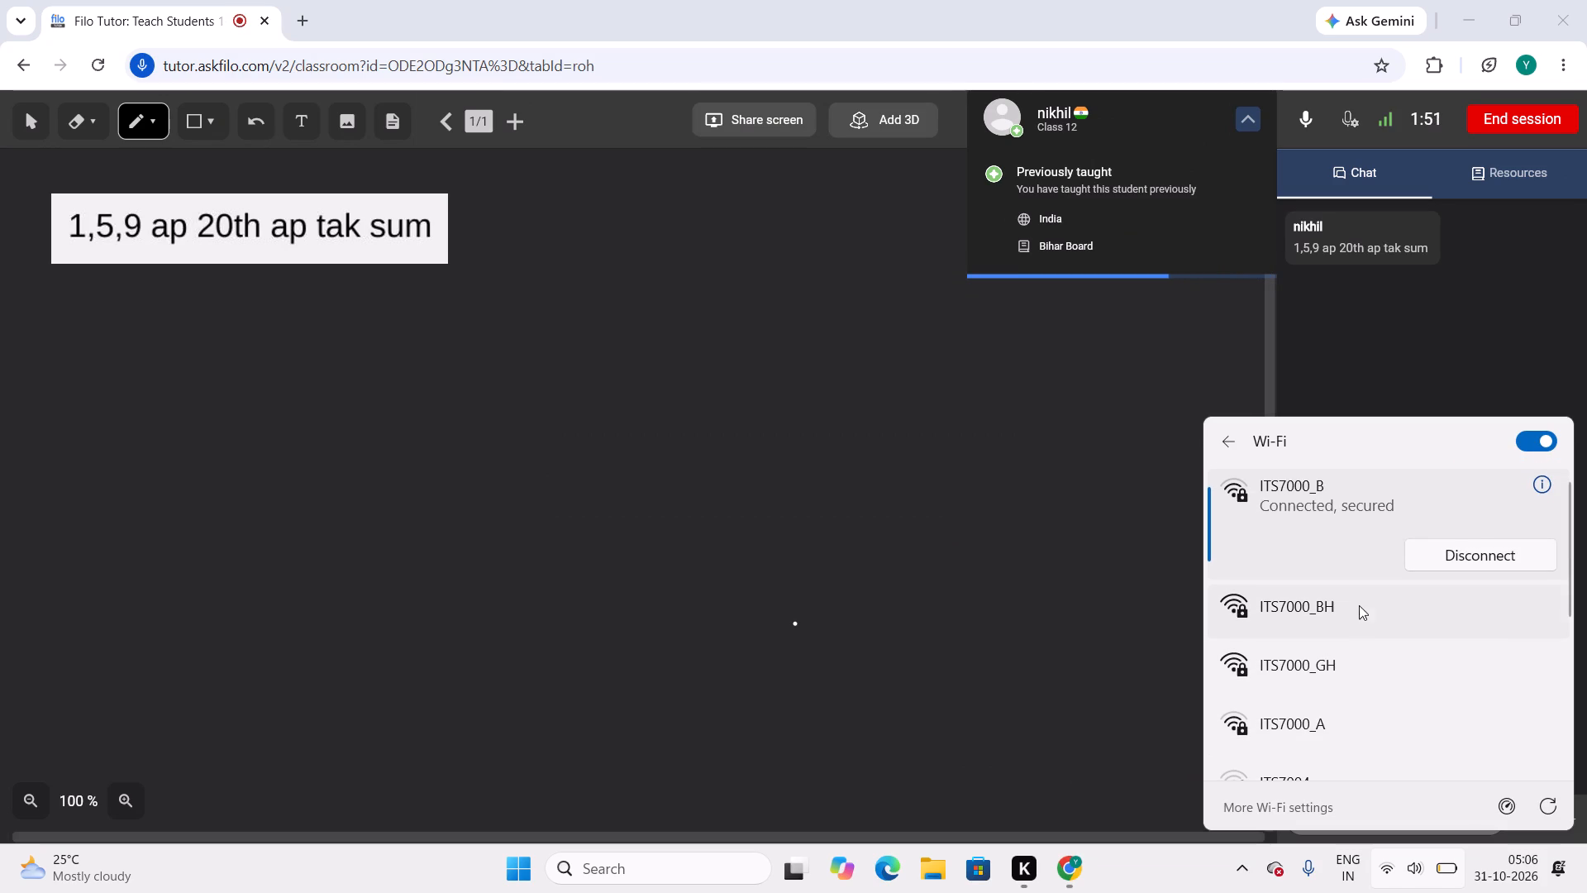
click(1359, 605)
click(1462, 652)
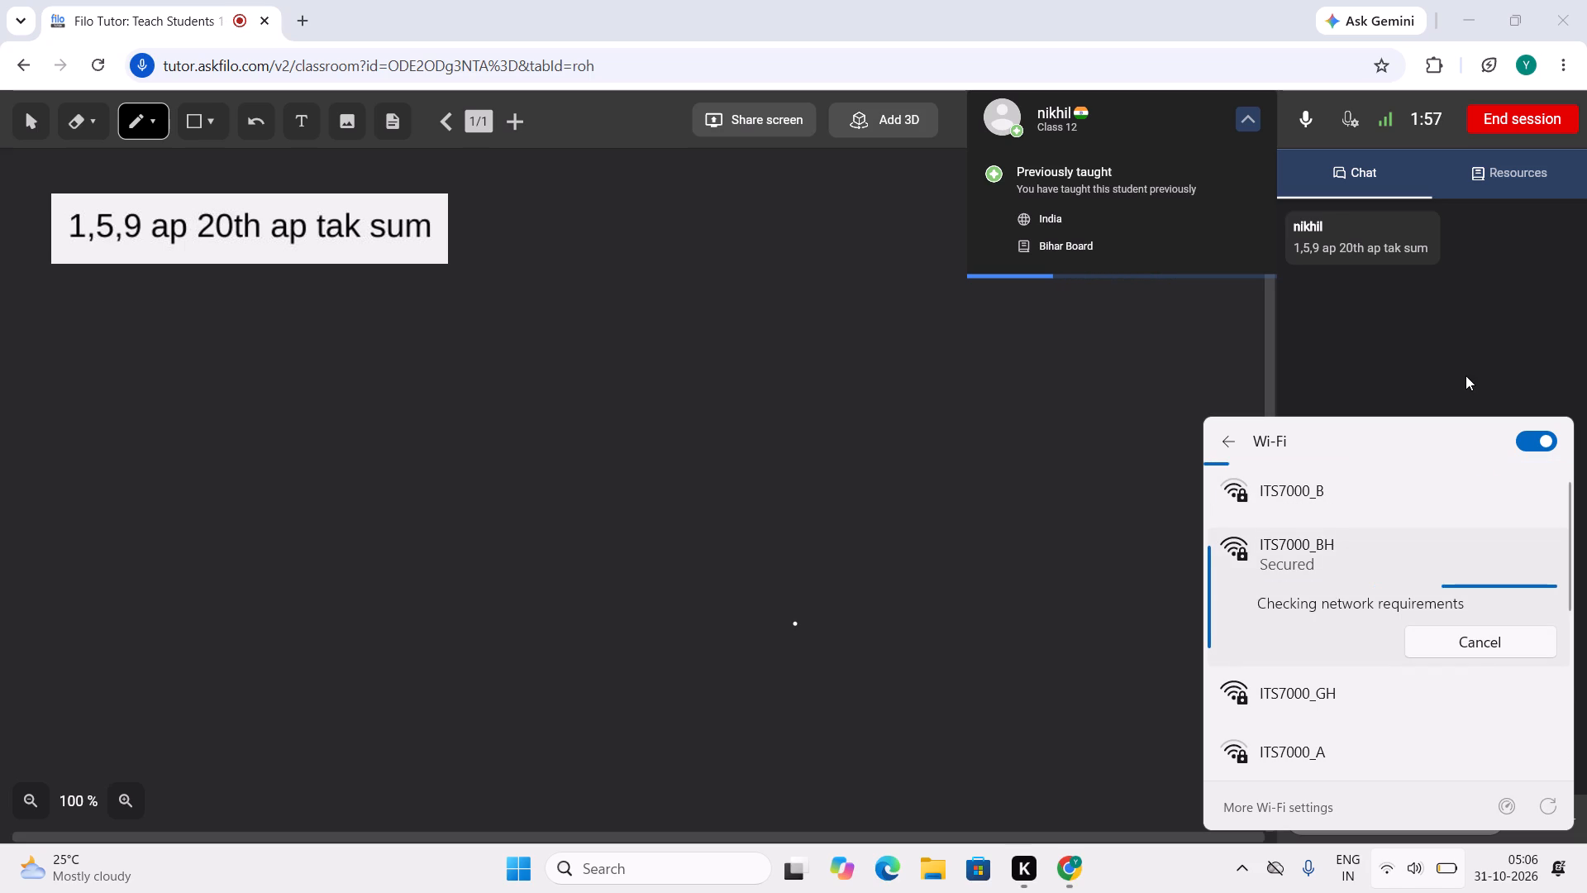
Open the microphone selection for the session.
click(1347, 122)
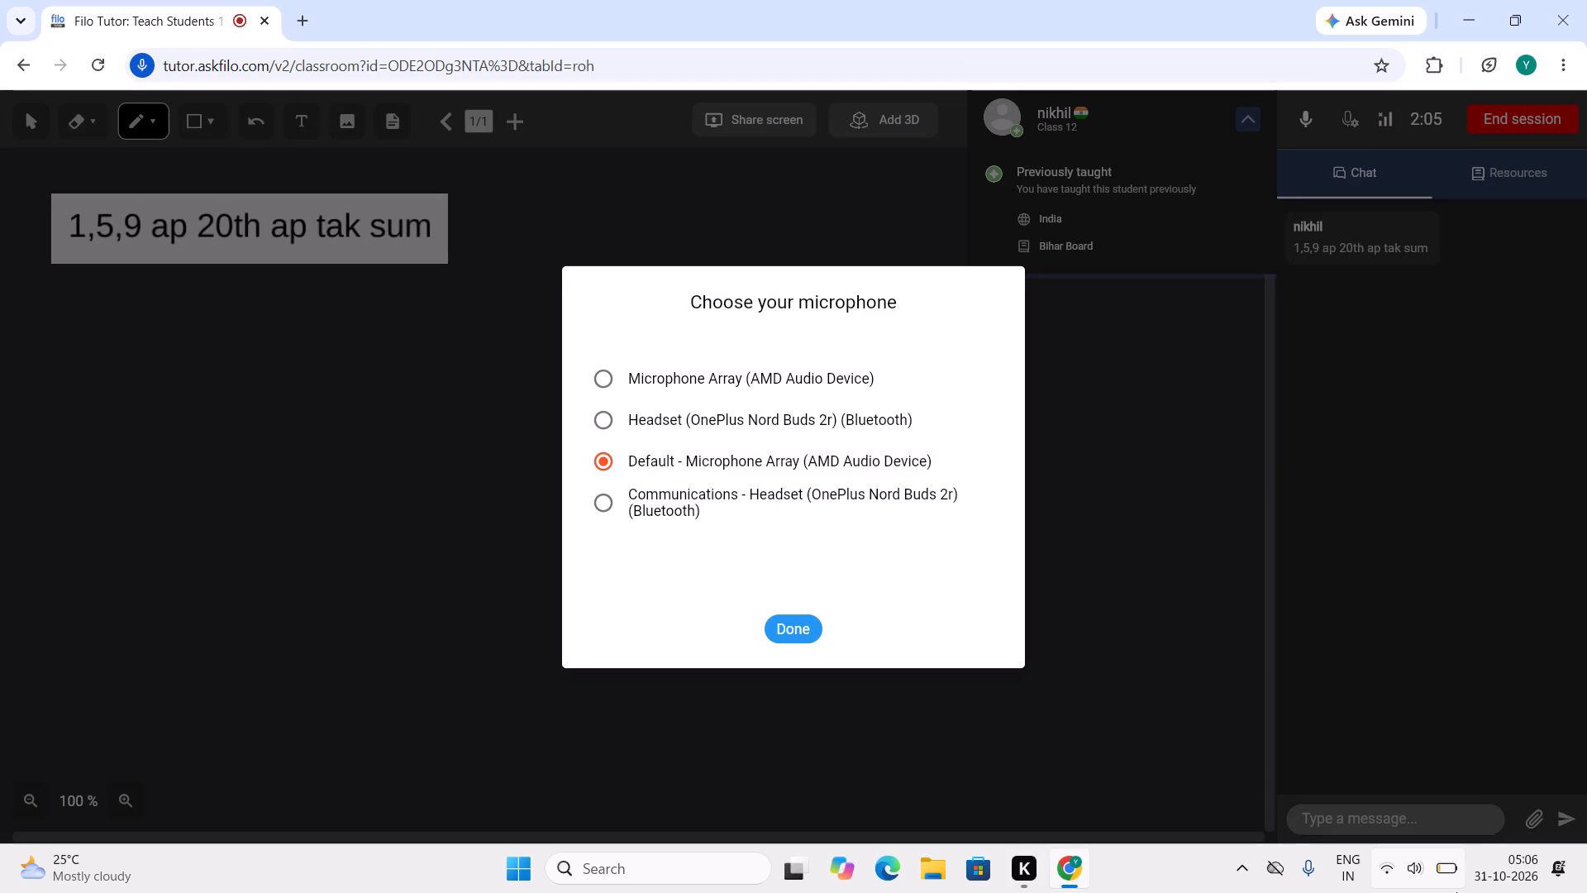
Switch the computer's Wi-Fi connection to the ITS7000_B network.
click(1426, 892)
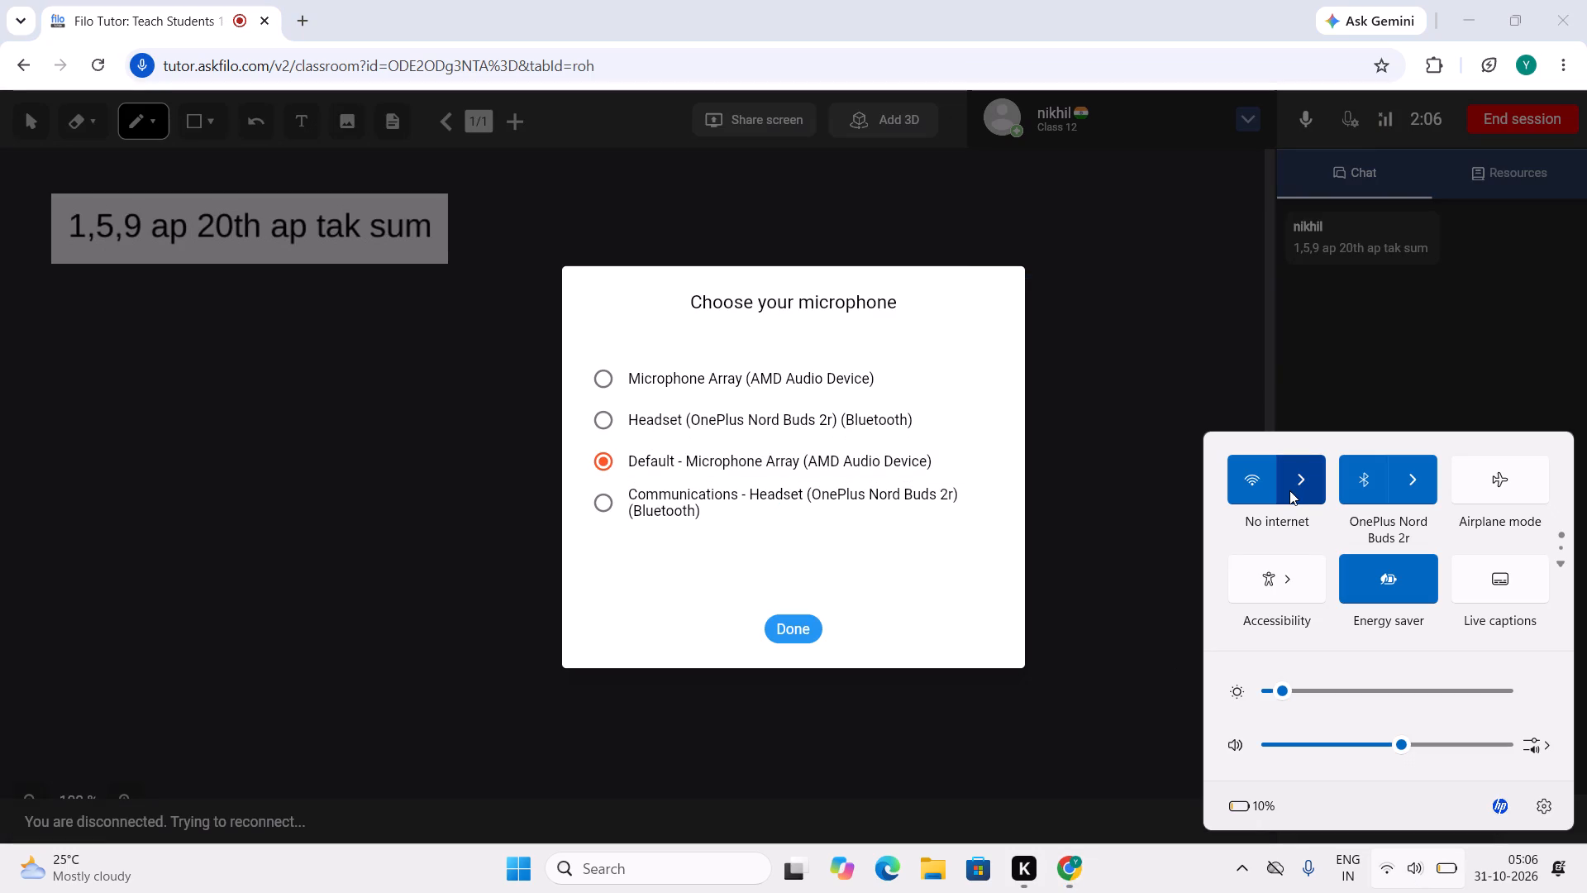
click(1290, 492)
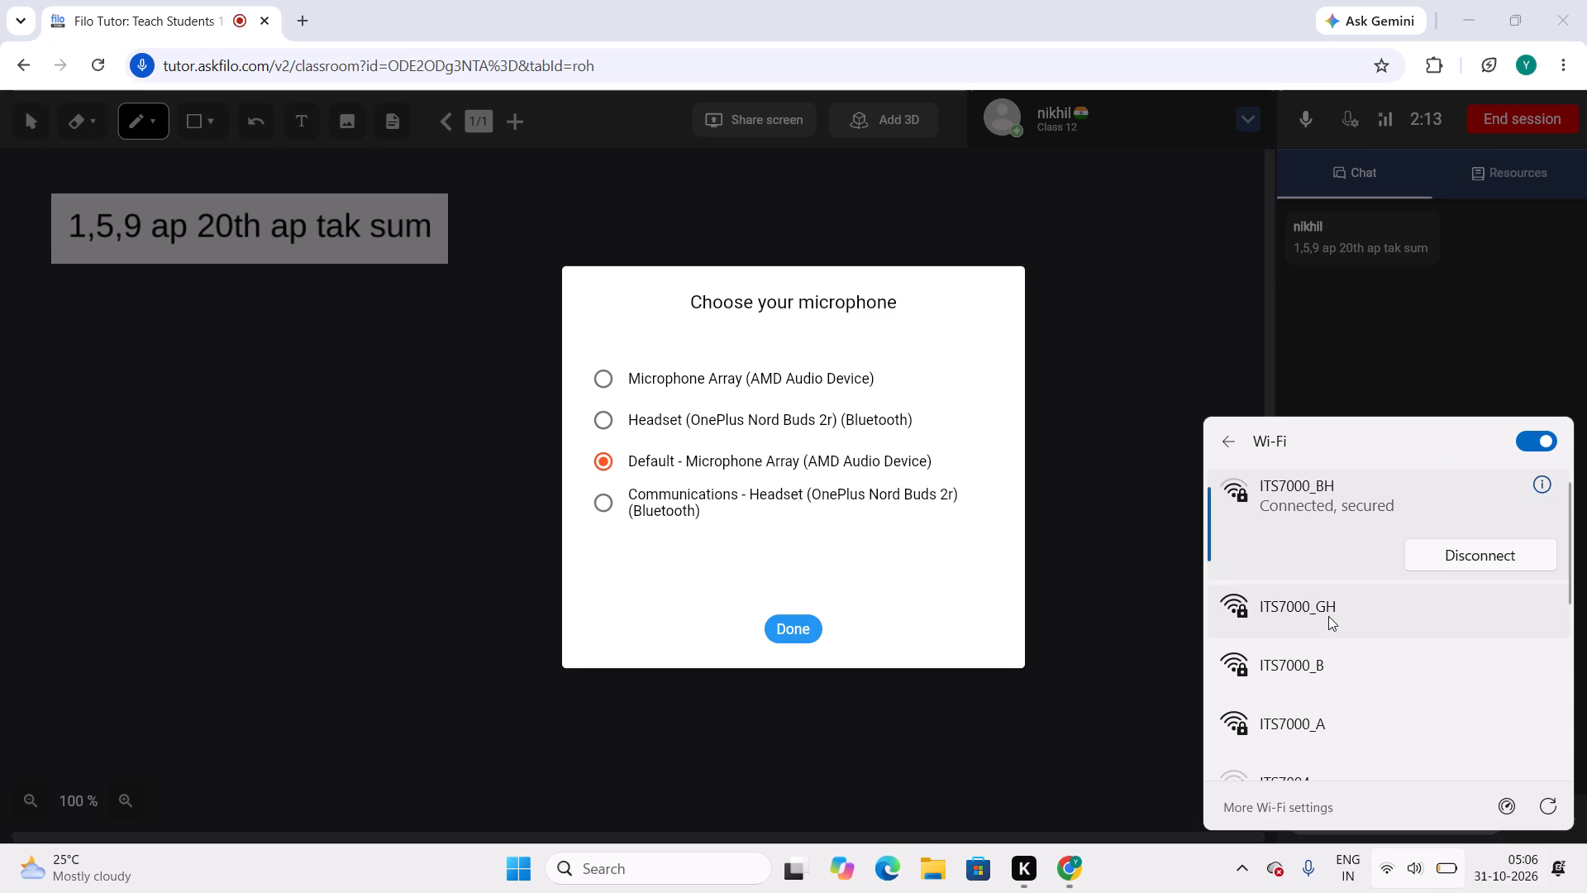
click(1345, 666)
click(1440, 712)
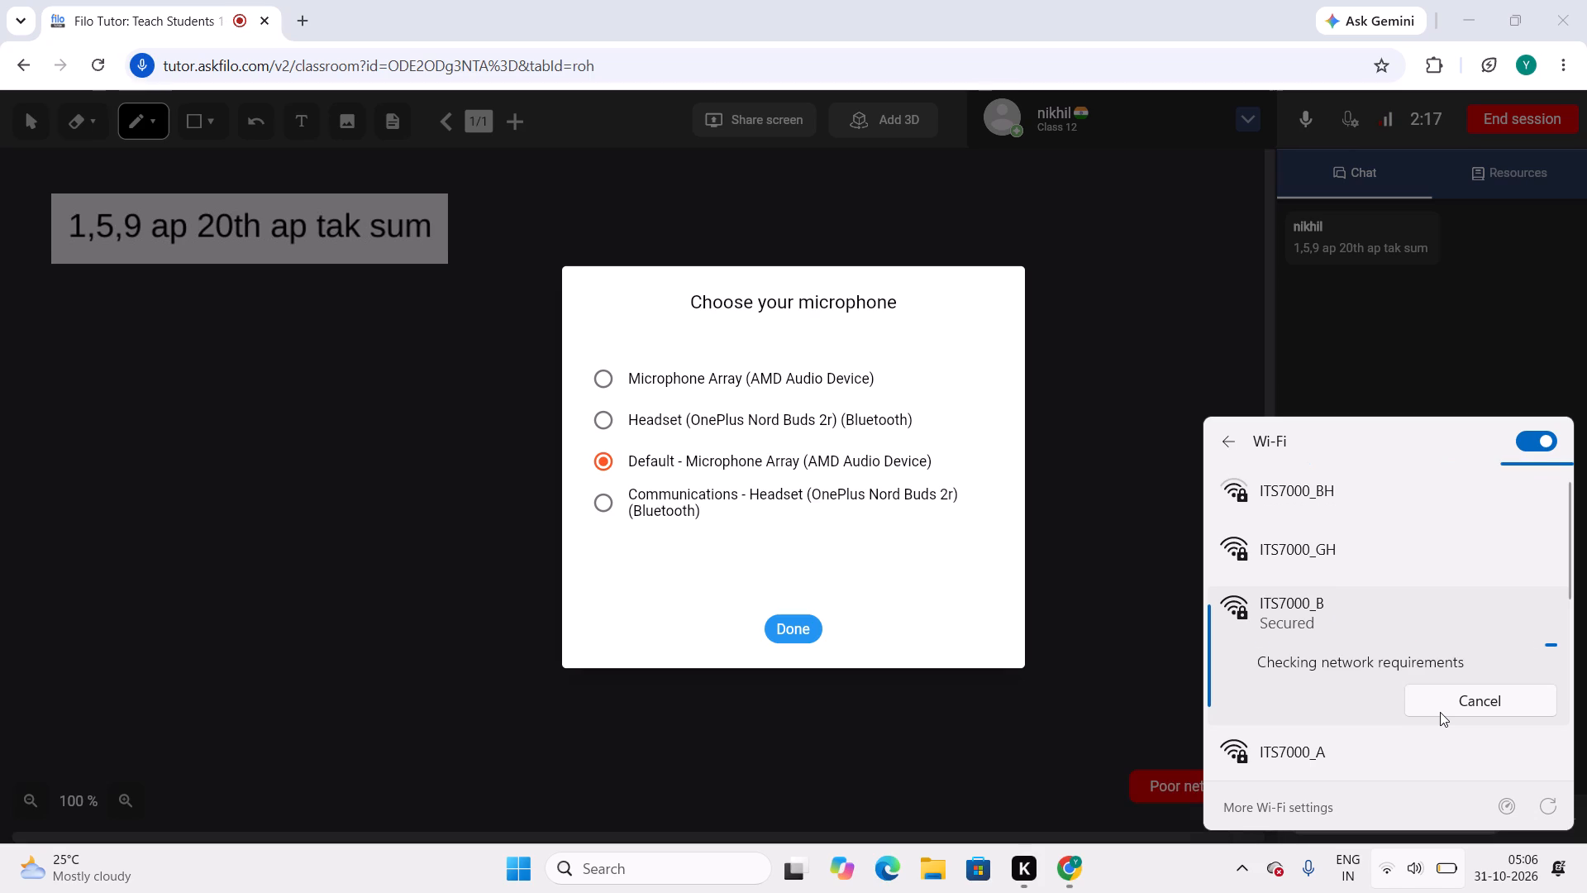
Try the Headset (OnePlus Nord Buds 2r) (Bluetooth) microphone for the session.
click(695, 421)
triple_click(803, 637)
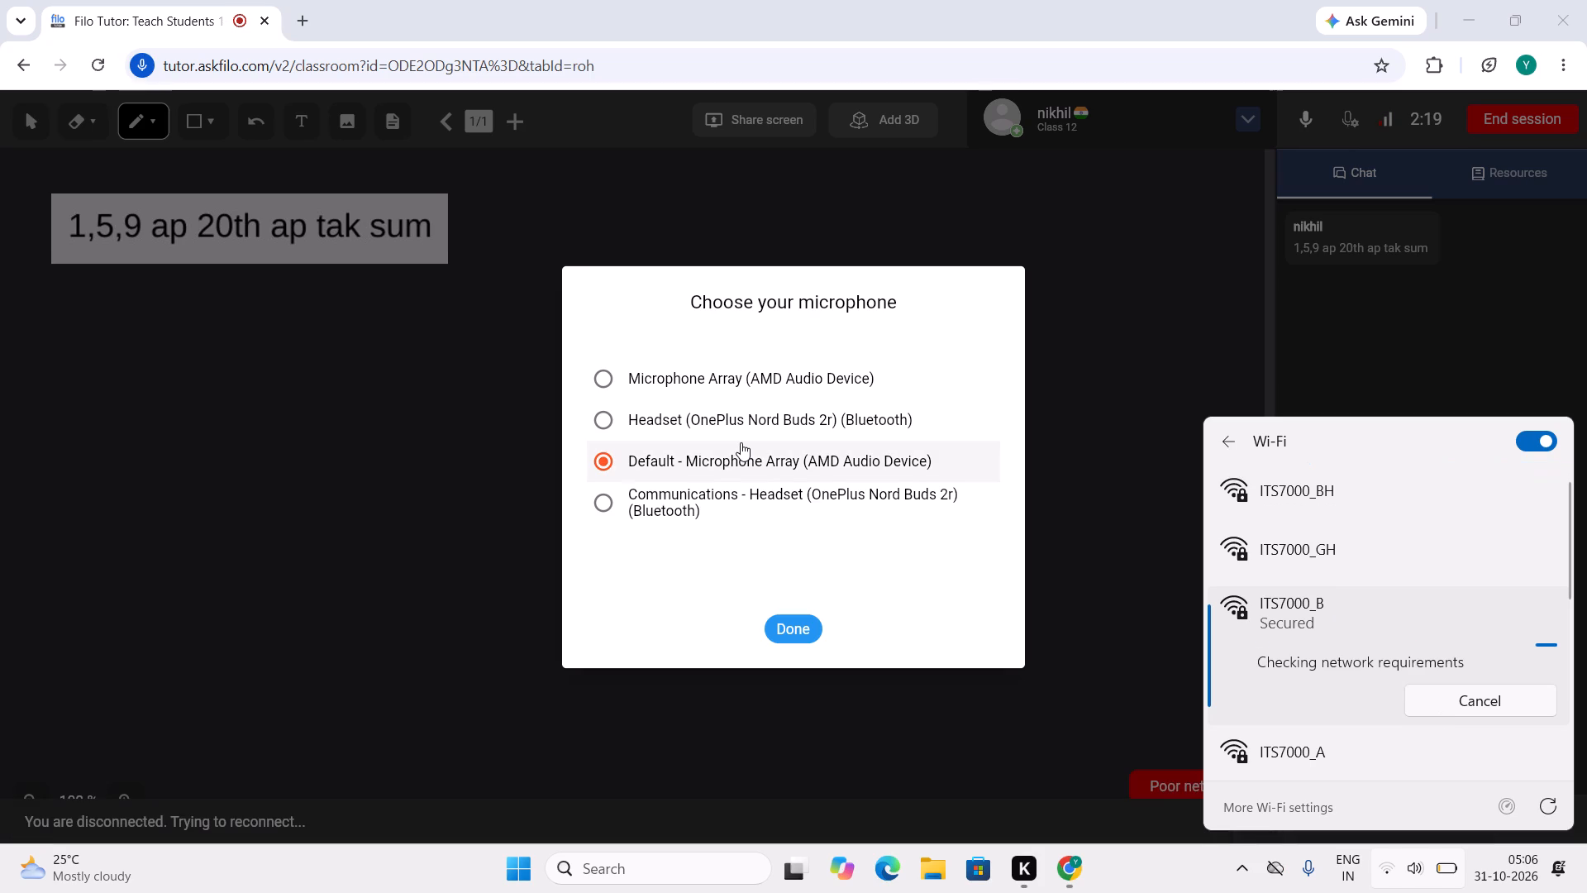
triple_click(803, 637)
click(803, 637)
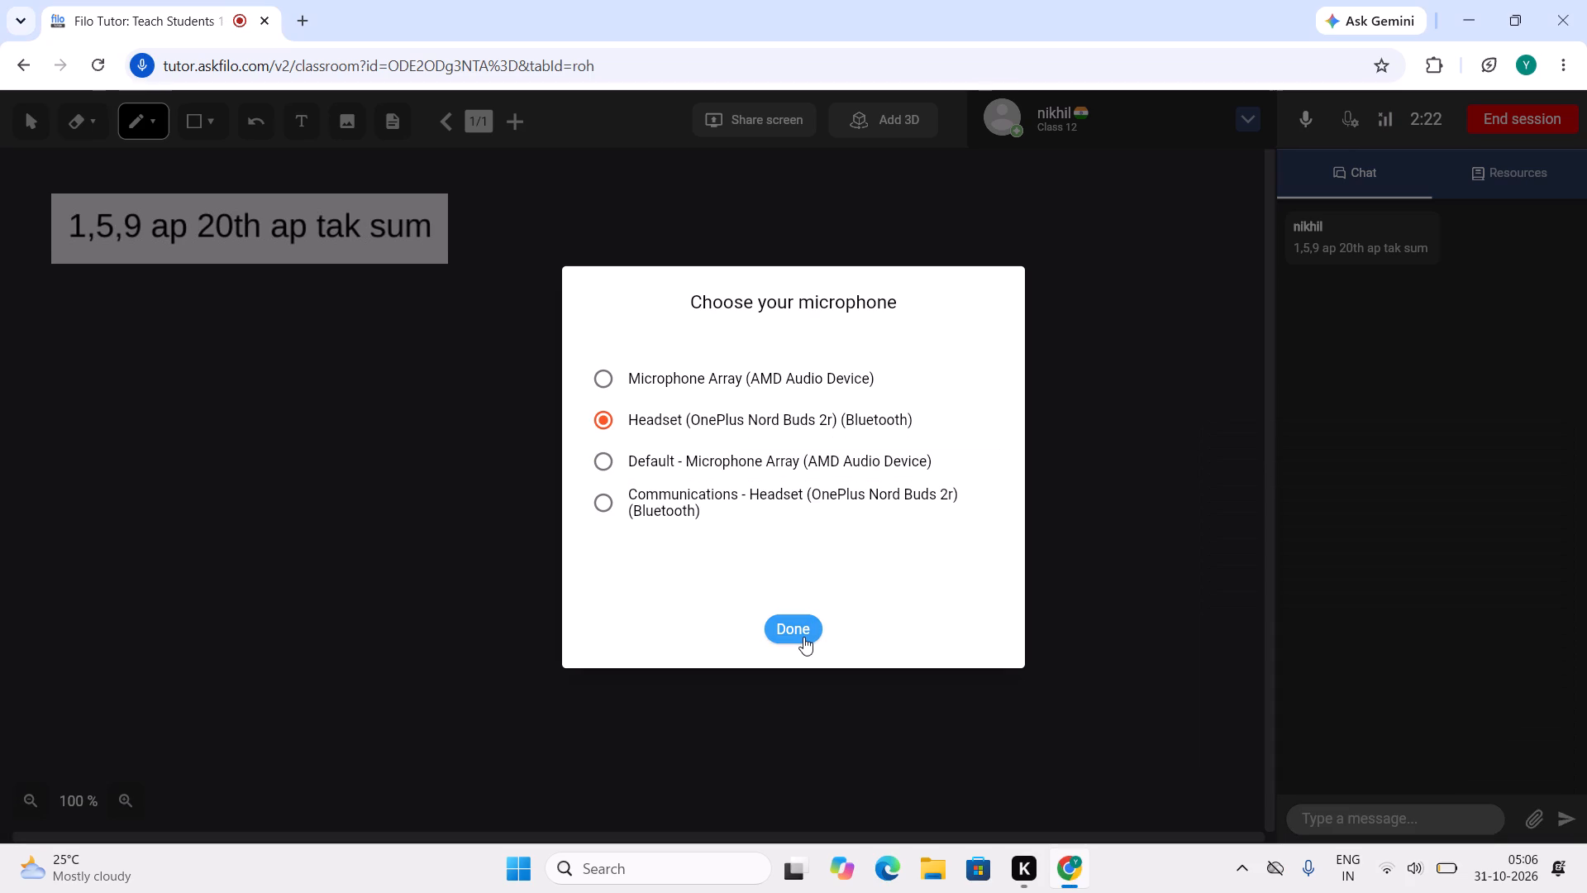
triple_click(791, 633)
Choose the Communications - Headset (OnePlus Nord Buds 2r) (Bluetooth) microphone and try to apply it to the session.
click(603, 490)
triple_click(808, 628)
click(808, 628)
Open the system quick settings to check the Wi-Fi and Bluetooth connections.
click(1405, 883)
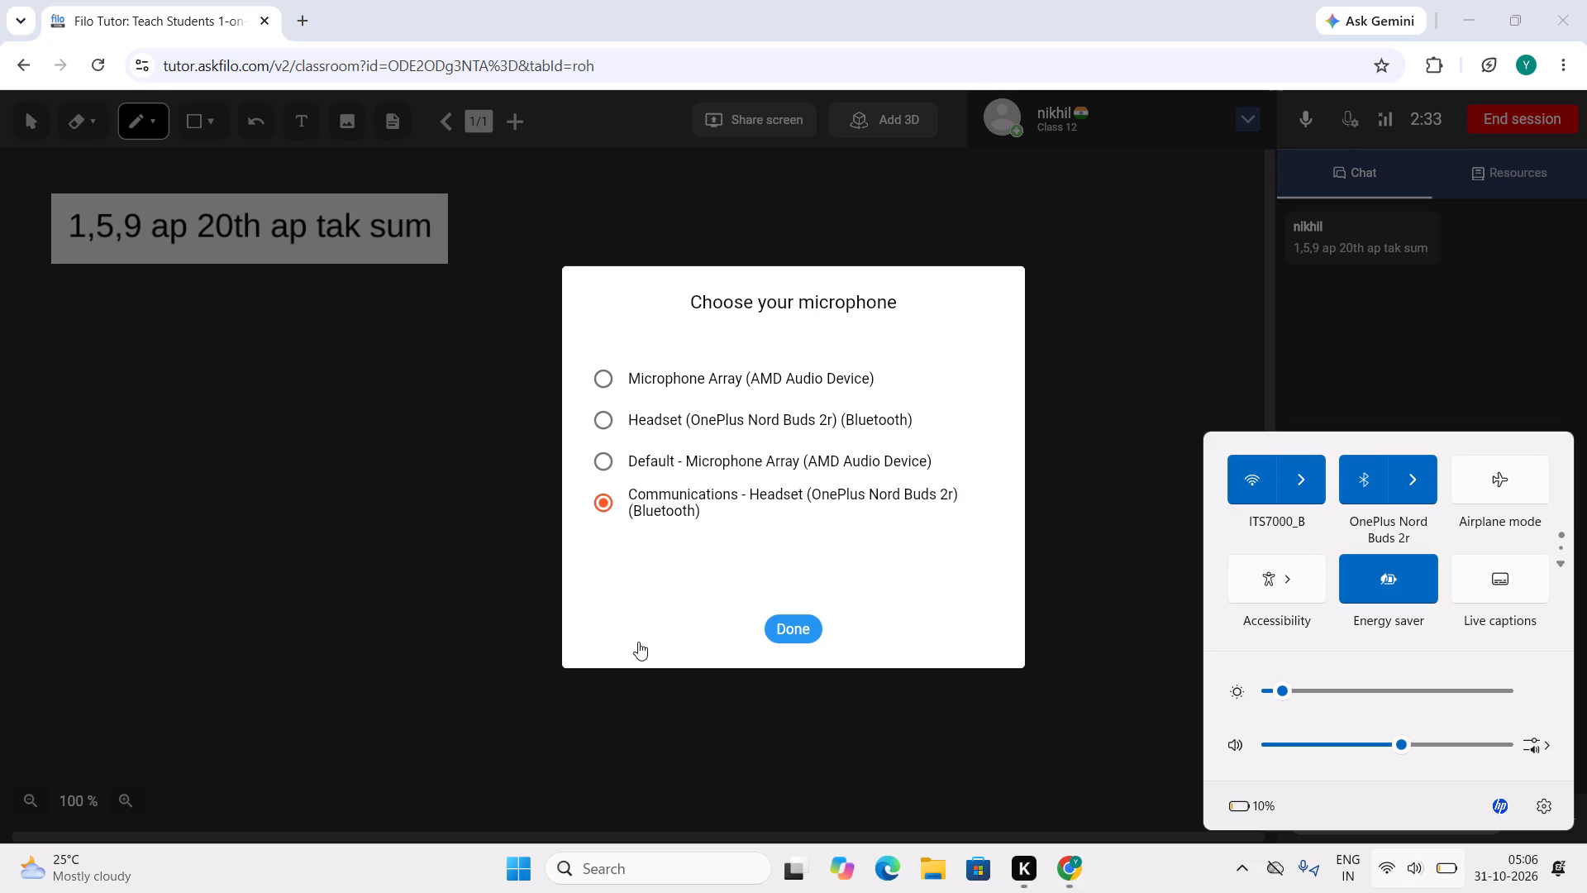
Set the session microphone to Communications - Headset (OnePlus Nord Buds 2r) (Bluetooth) after trying the plain Headset option, and reopen the microphone settings.
click(789, 633)
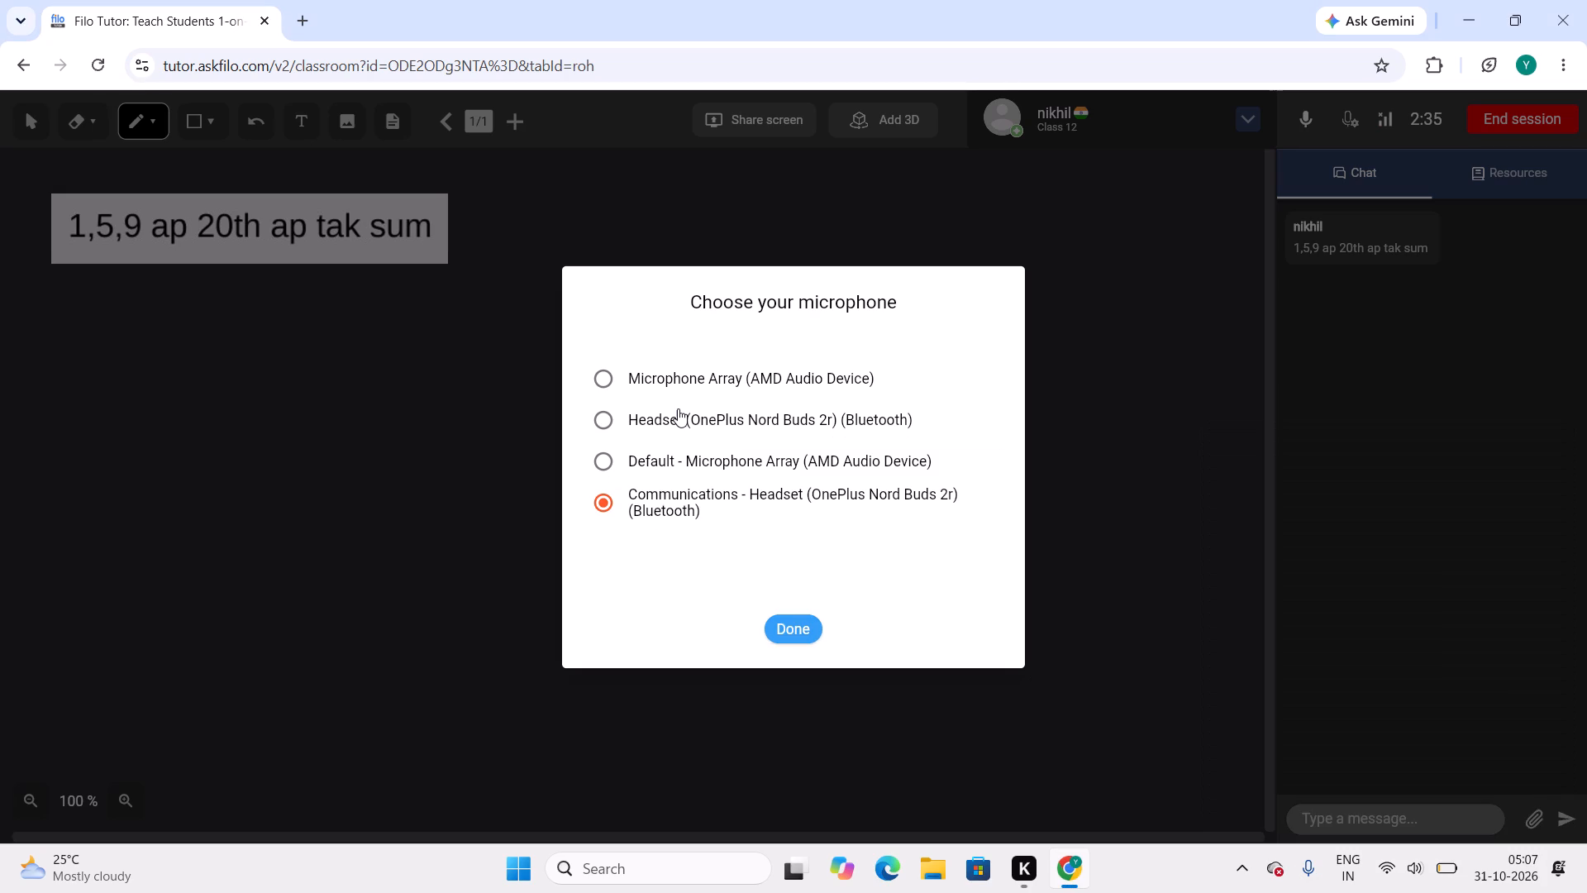
click(676, 409)
click(789, 613)
triple_click(803, 626)
click(618, 502)
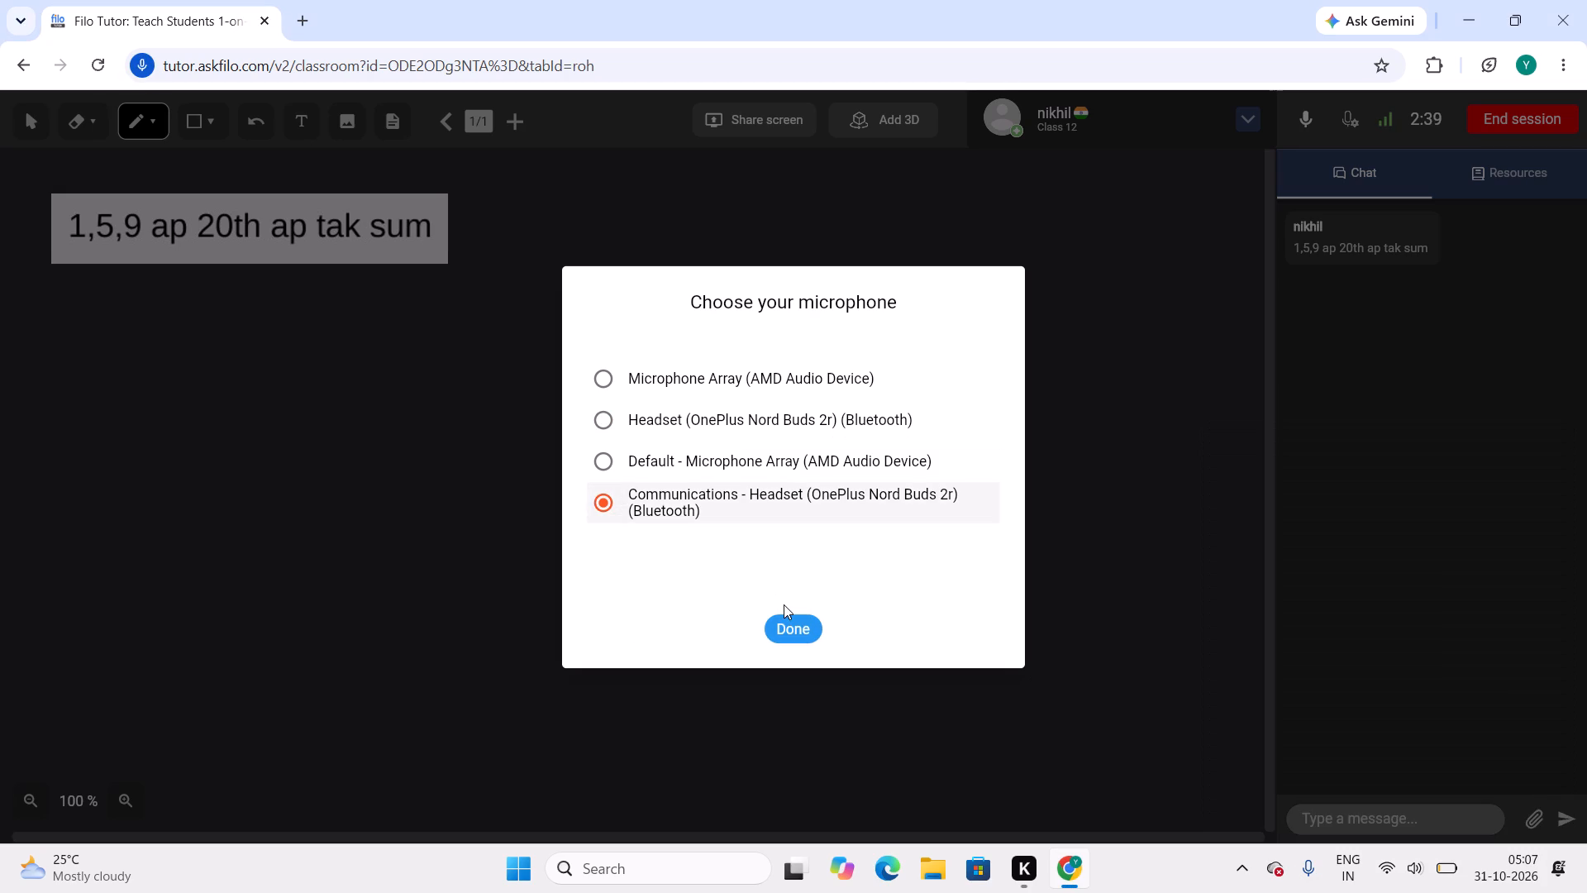
triple_click(801, 635)
double_click(804, 638)
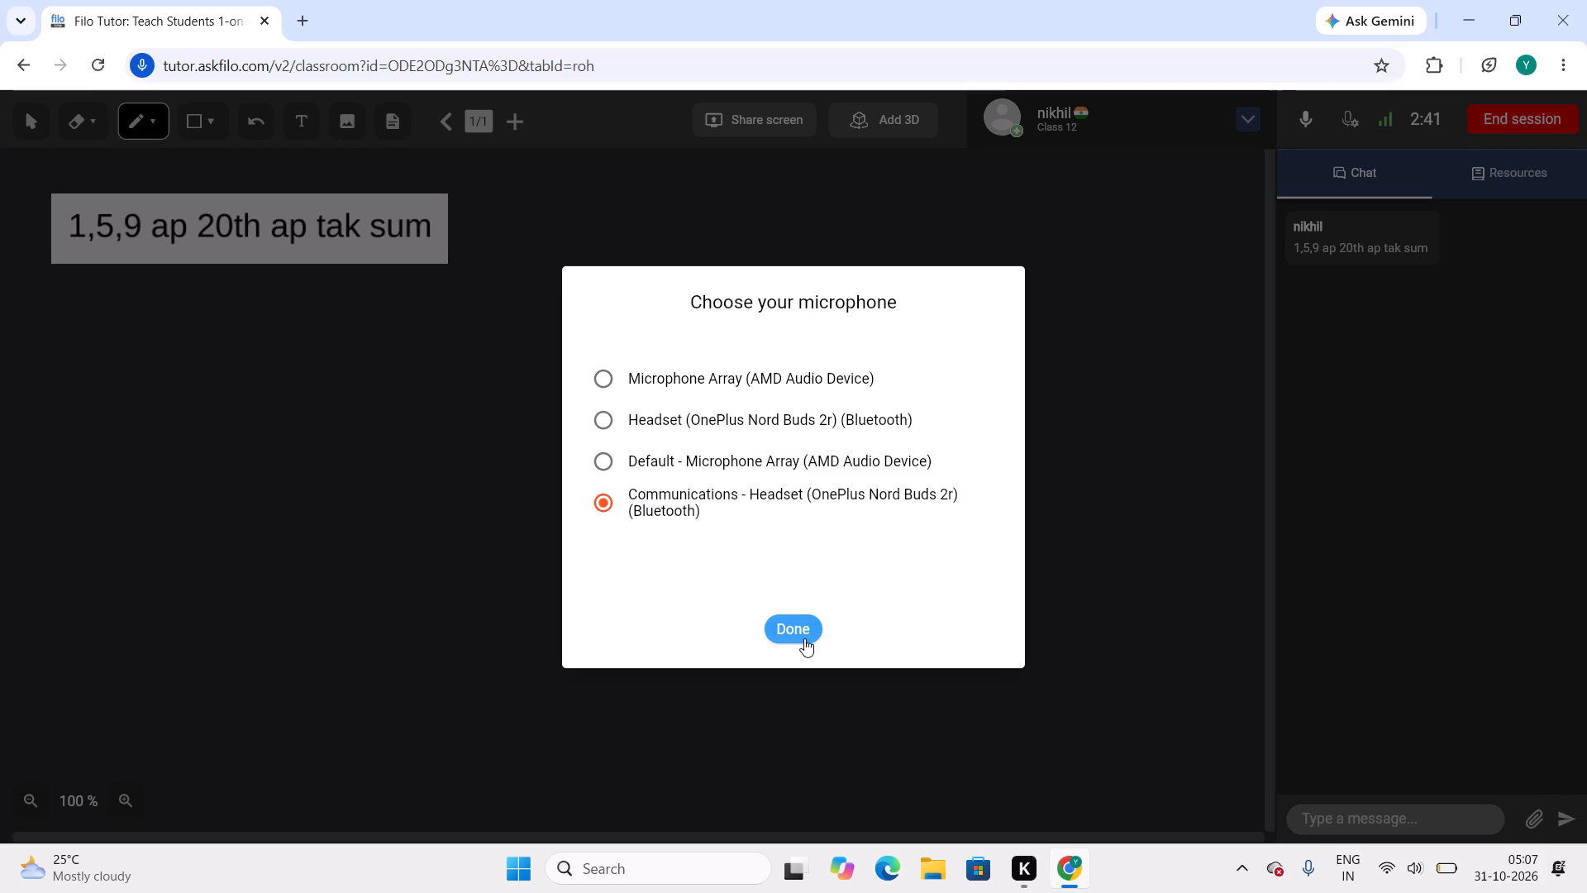
click(1089, 117)
click(1176, 296)
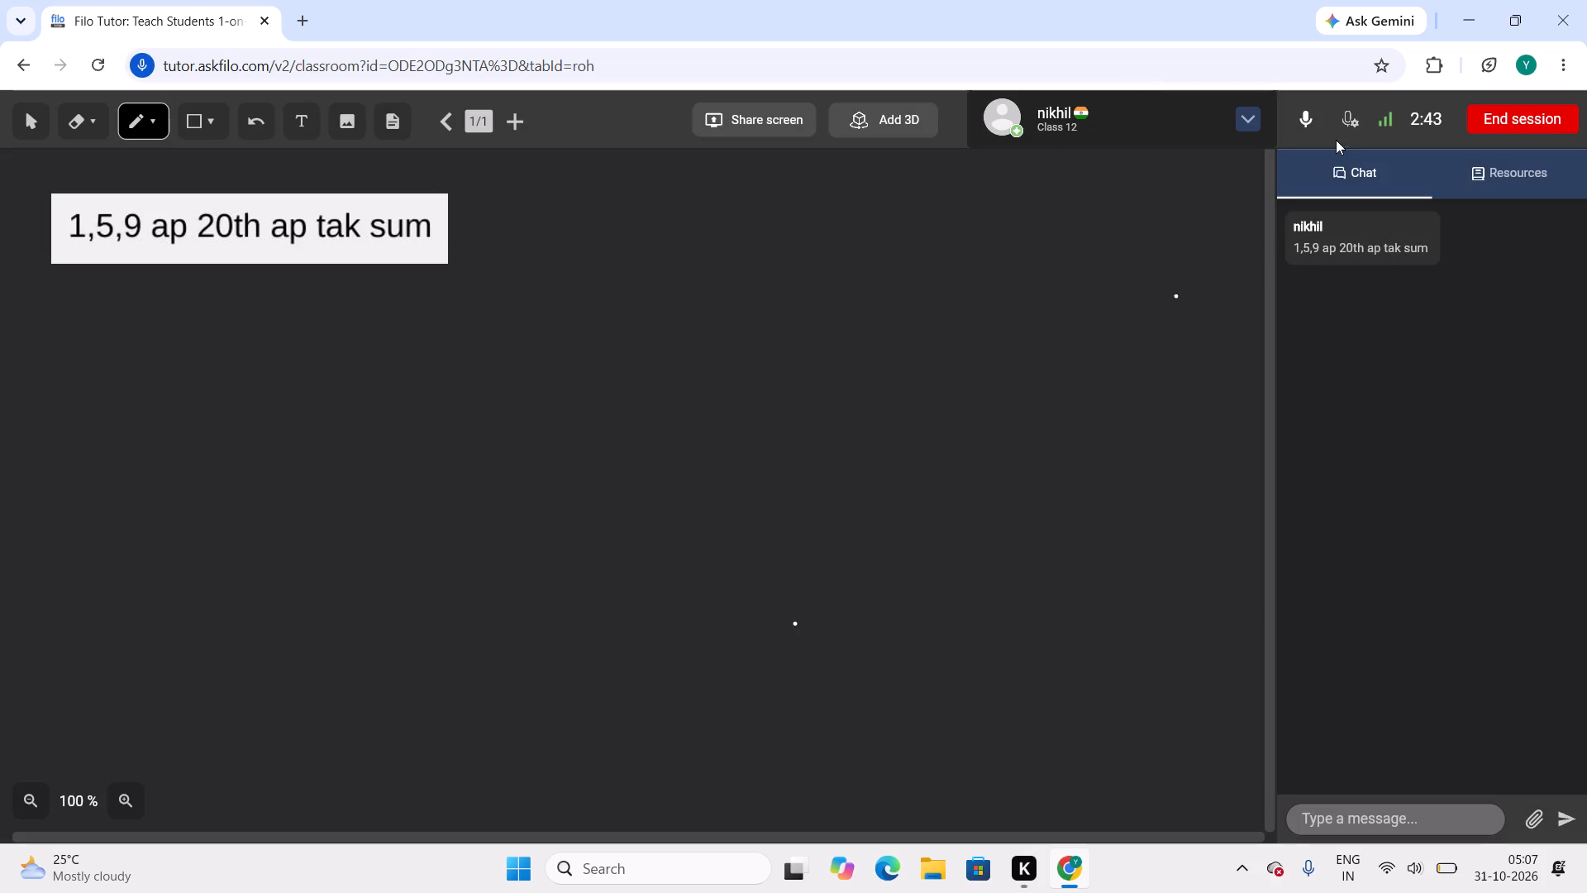
click(1354, 123)
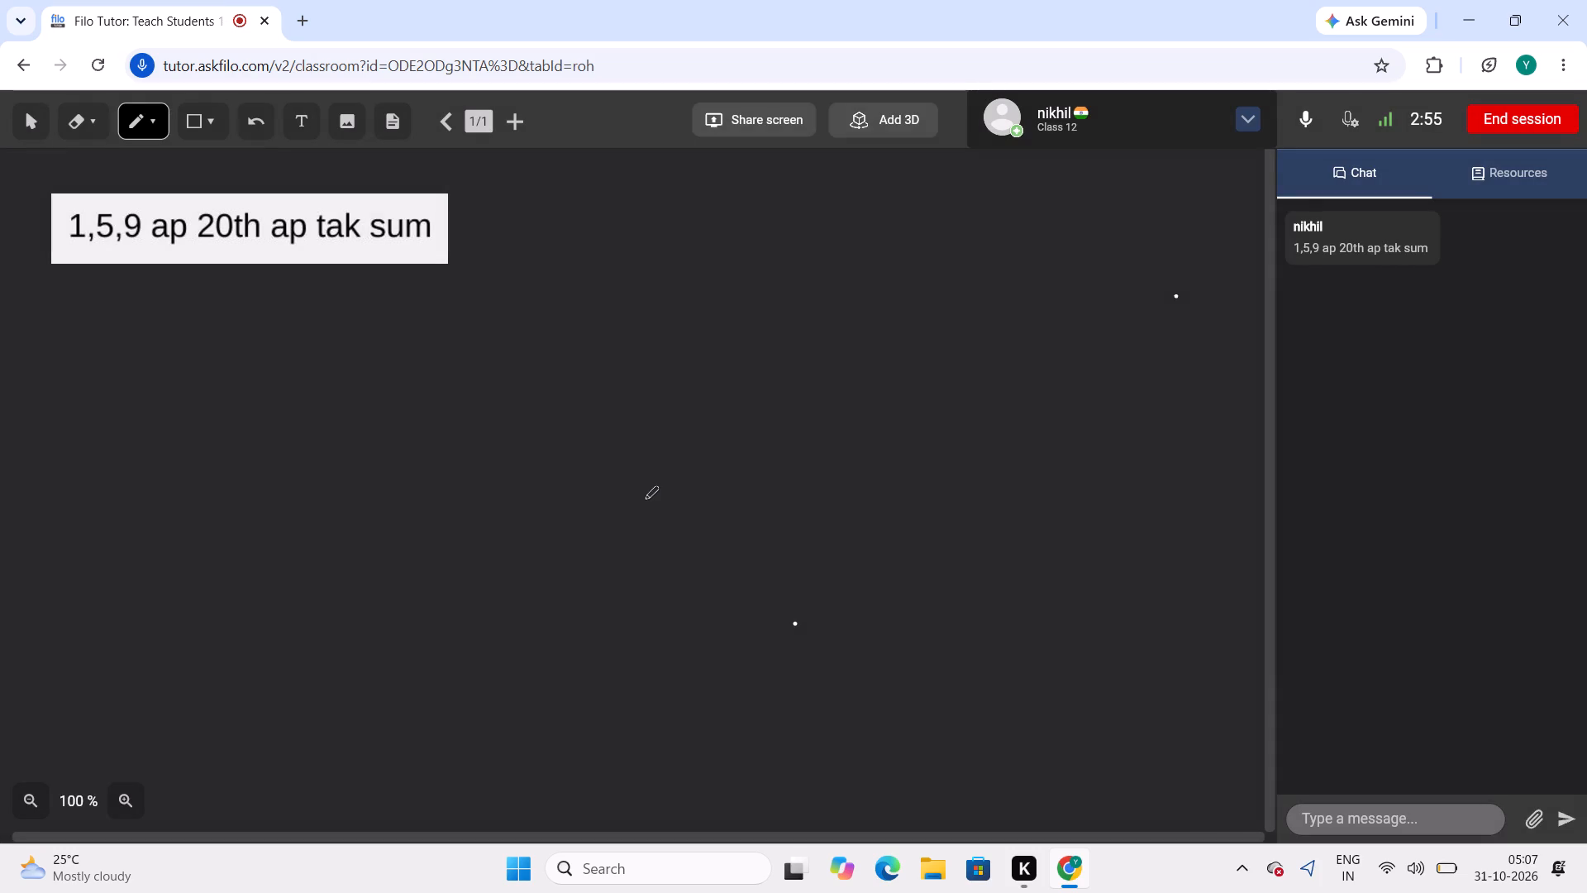
click(1356, 125)
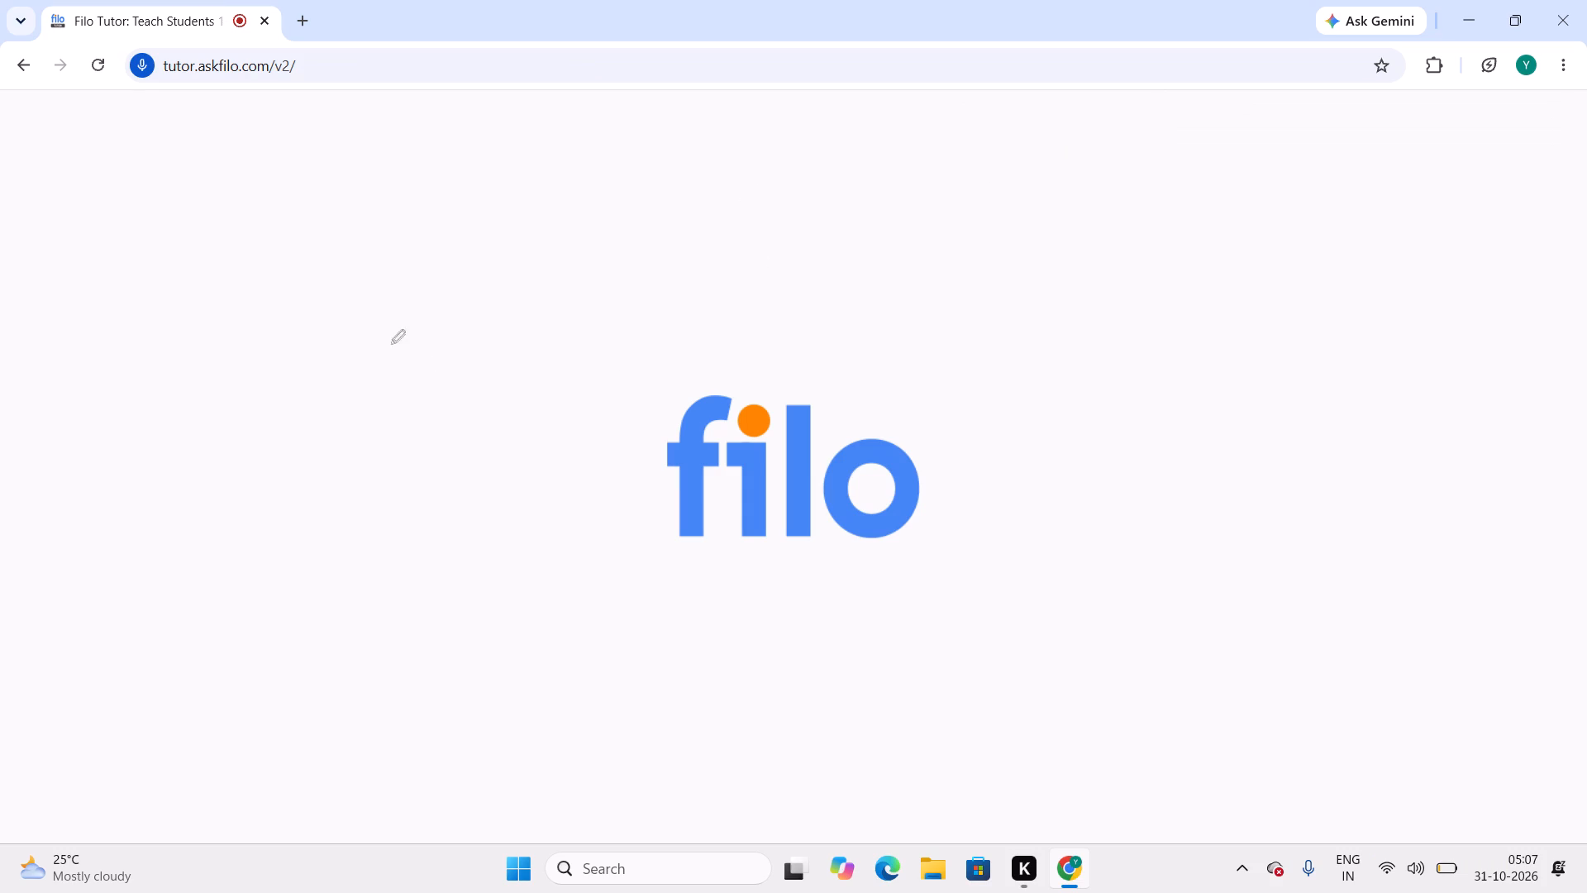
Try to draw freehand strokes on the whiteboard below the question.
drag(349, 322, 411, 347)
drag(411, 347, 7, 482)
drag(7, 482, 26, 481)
Reload the tutor site, choose to take a micro session, and continue the ongoing session on this device.
click(90, 63)
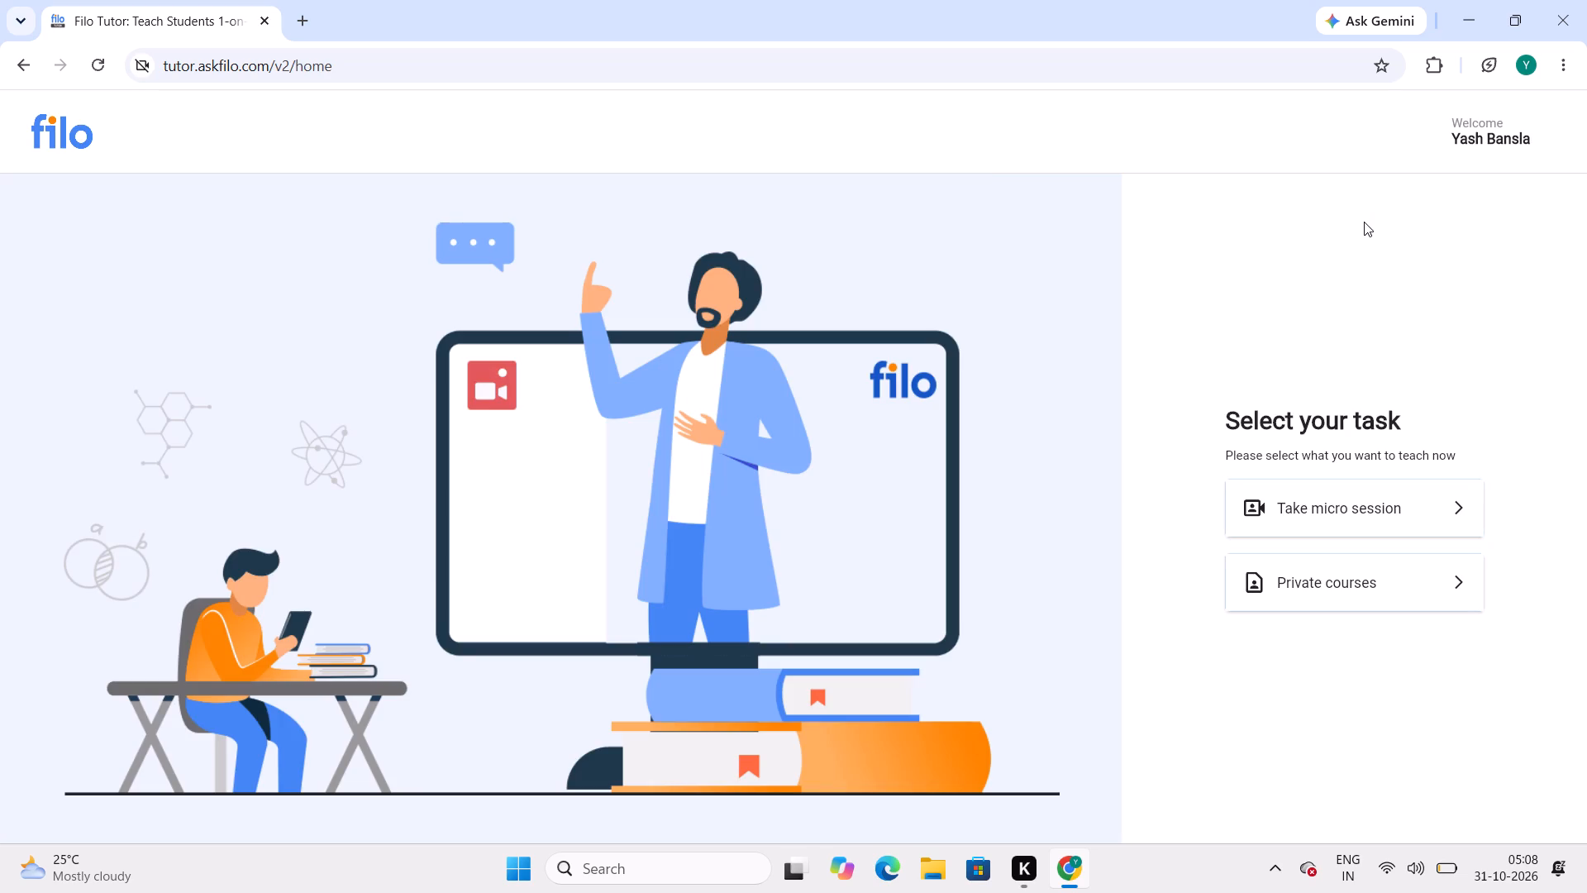
click(1359, 521)
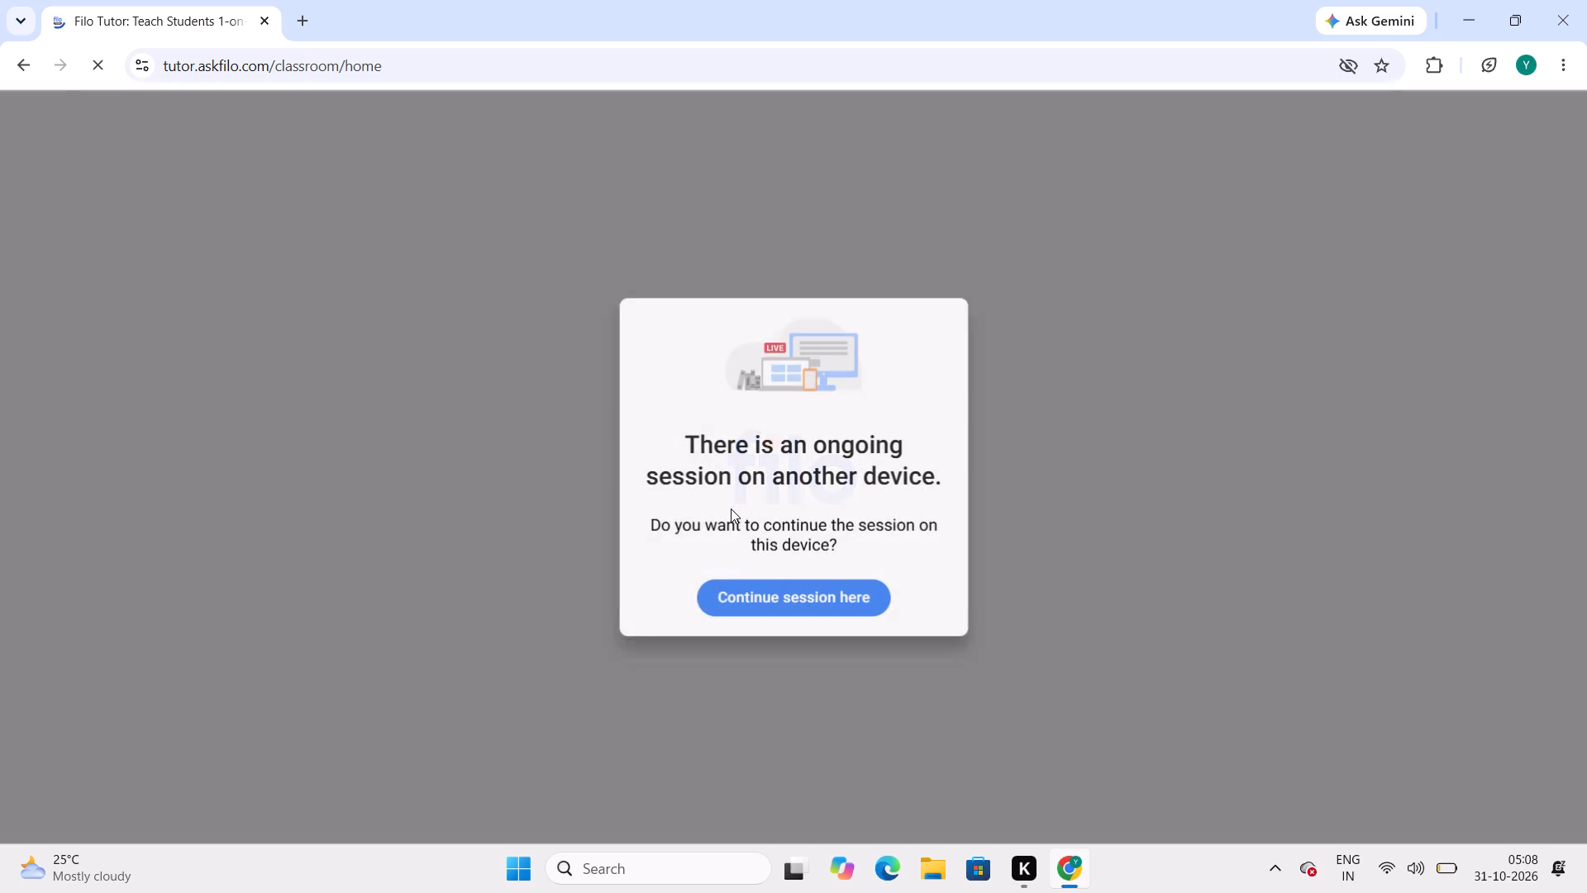
click(803, 599)
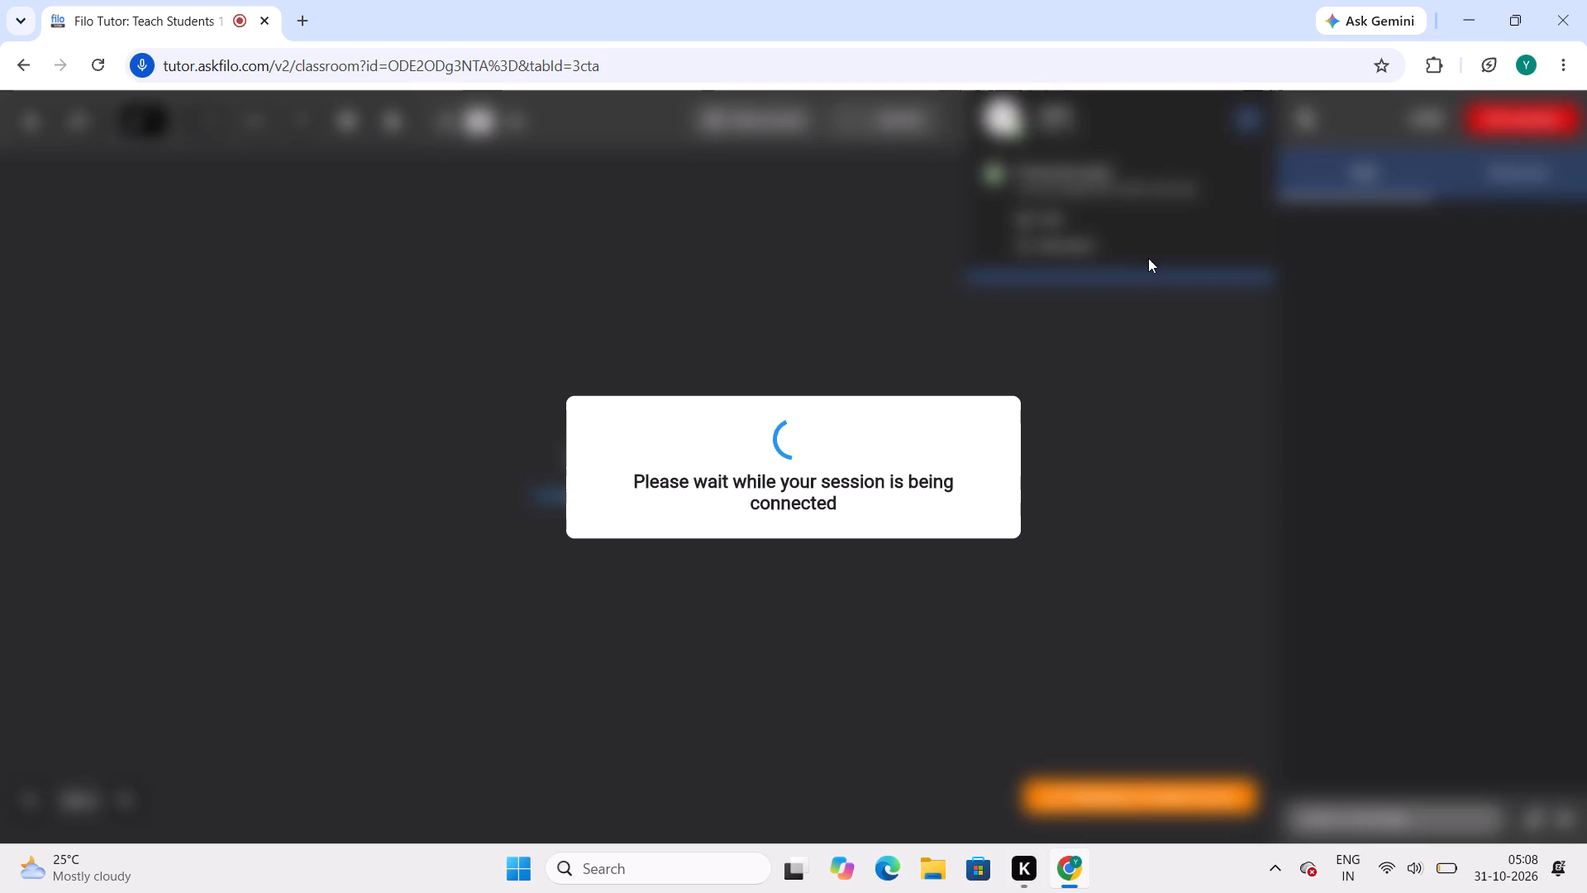
Set the session microphone to Headset (OnePlus Nord Buds 2r) (Bluetooth) and return to the whiteboard.
click(1348, 115)
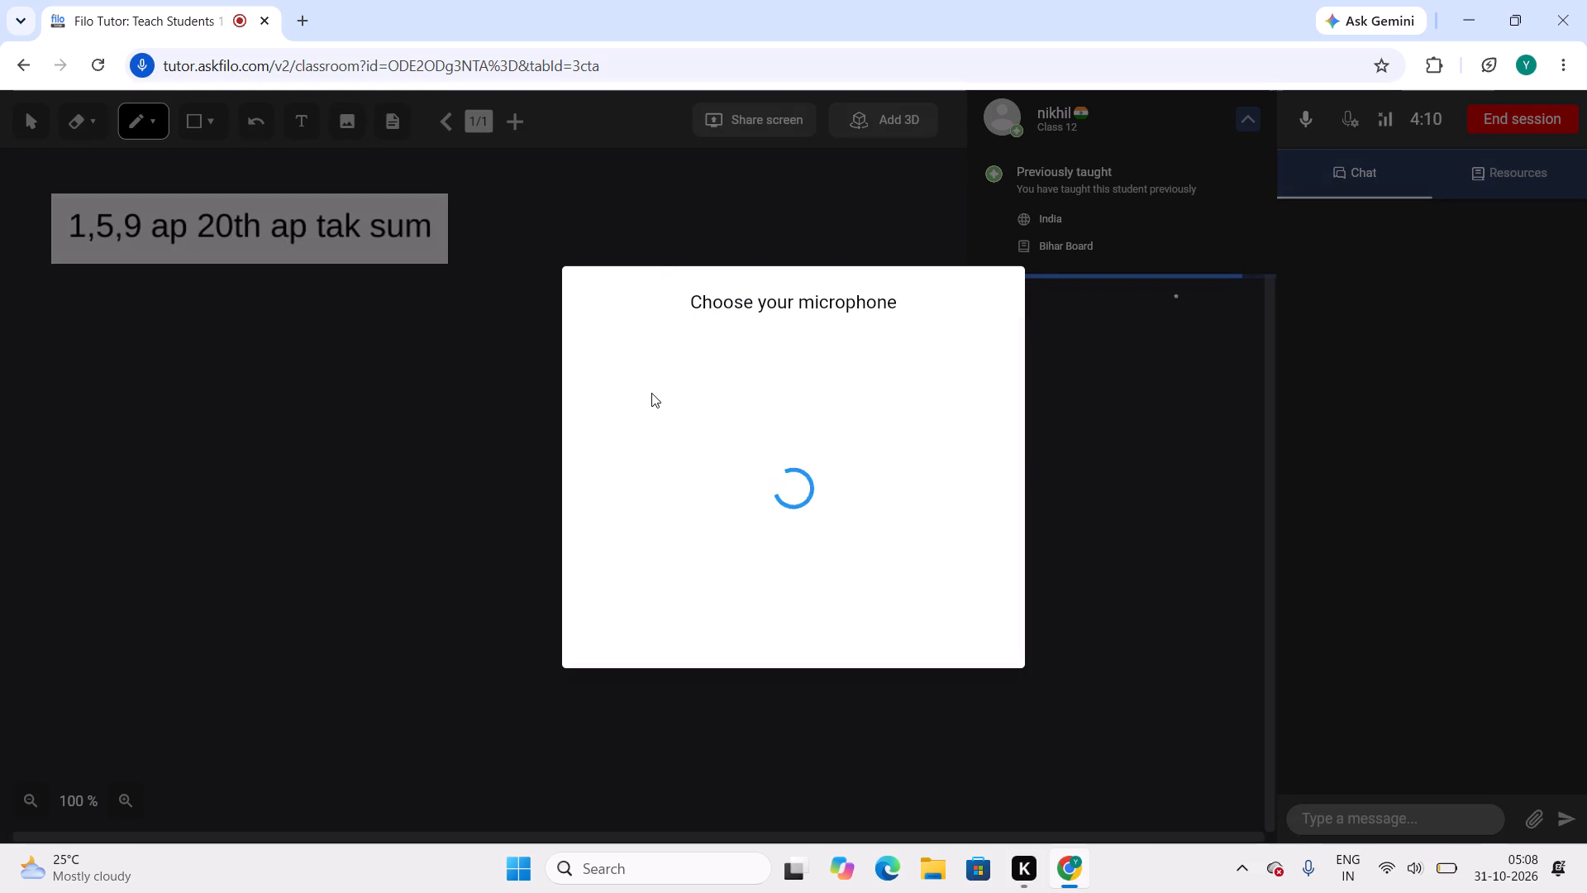
click(667, 418)
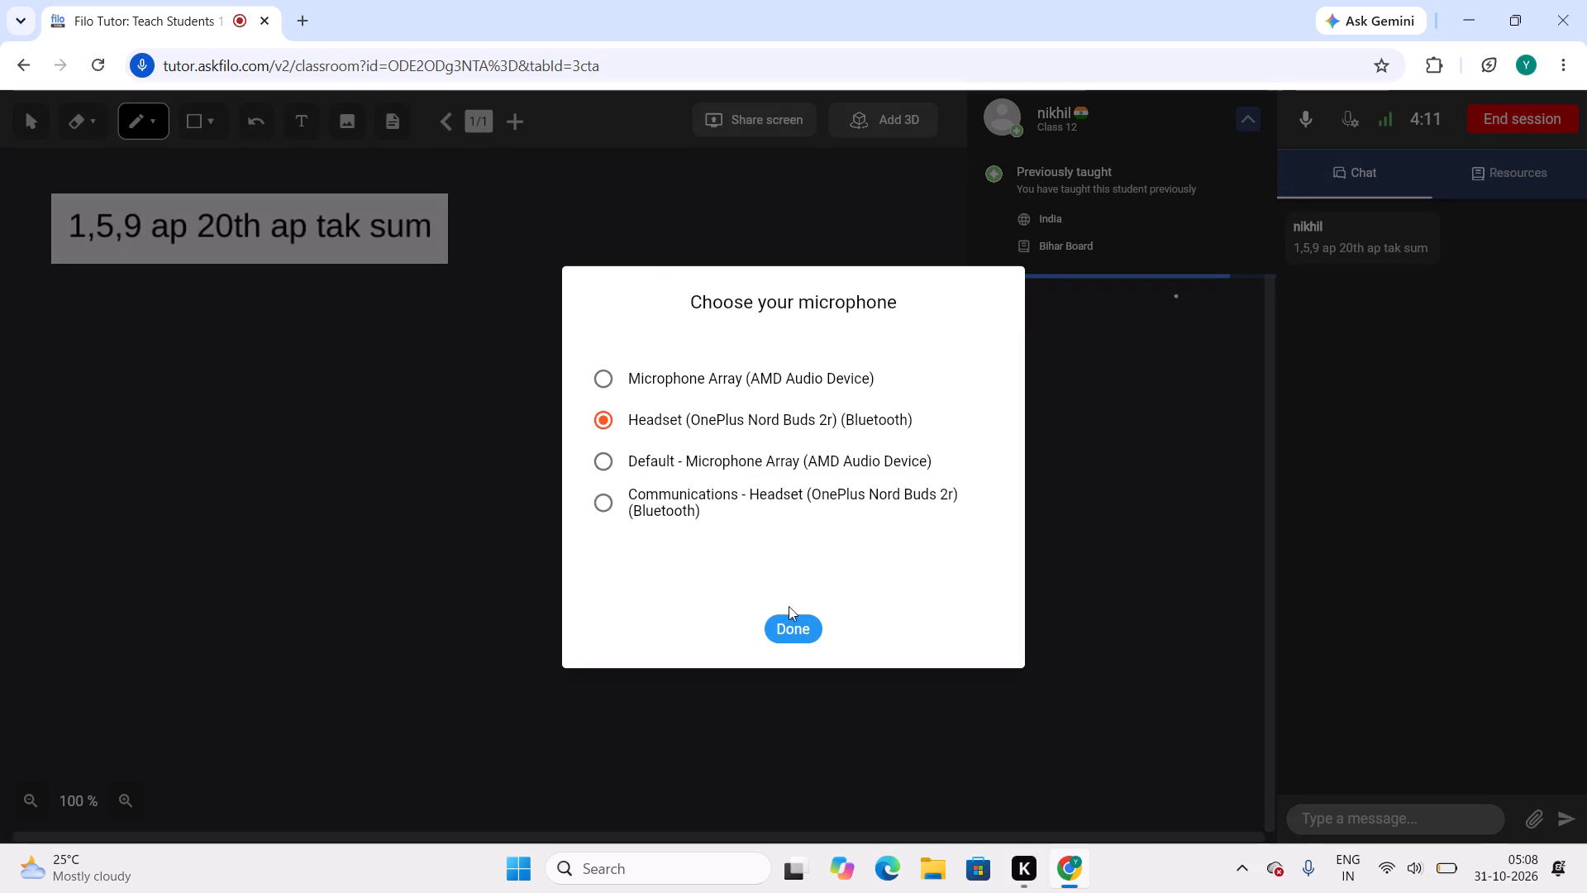
click(804, 630)
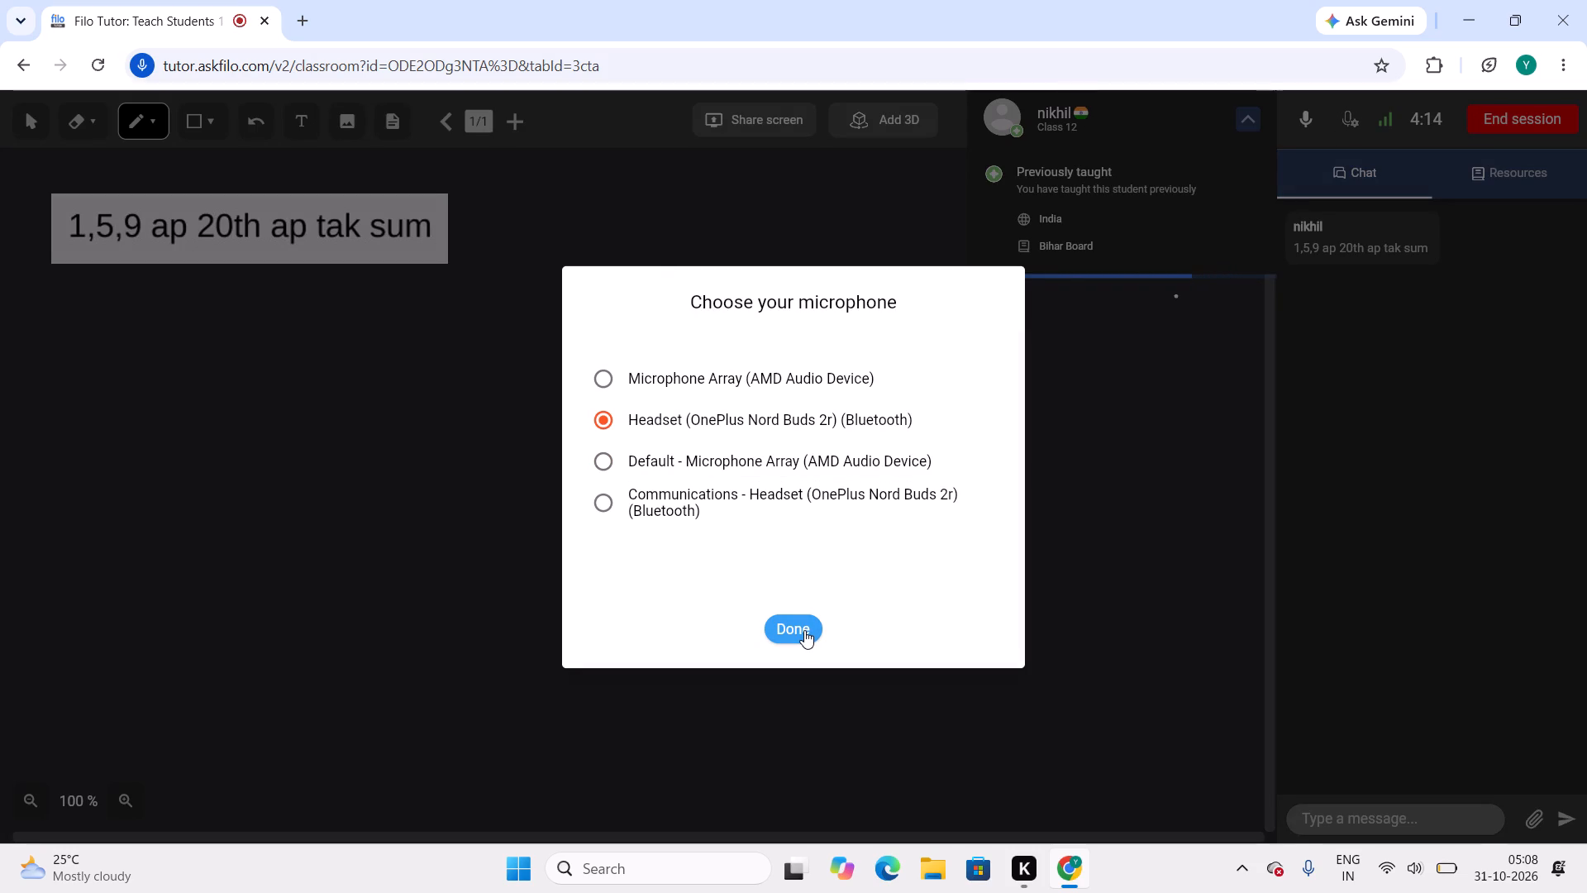
triple_click(804, 630)
triple_click(804, 630)
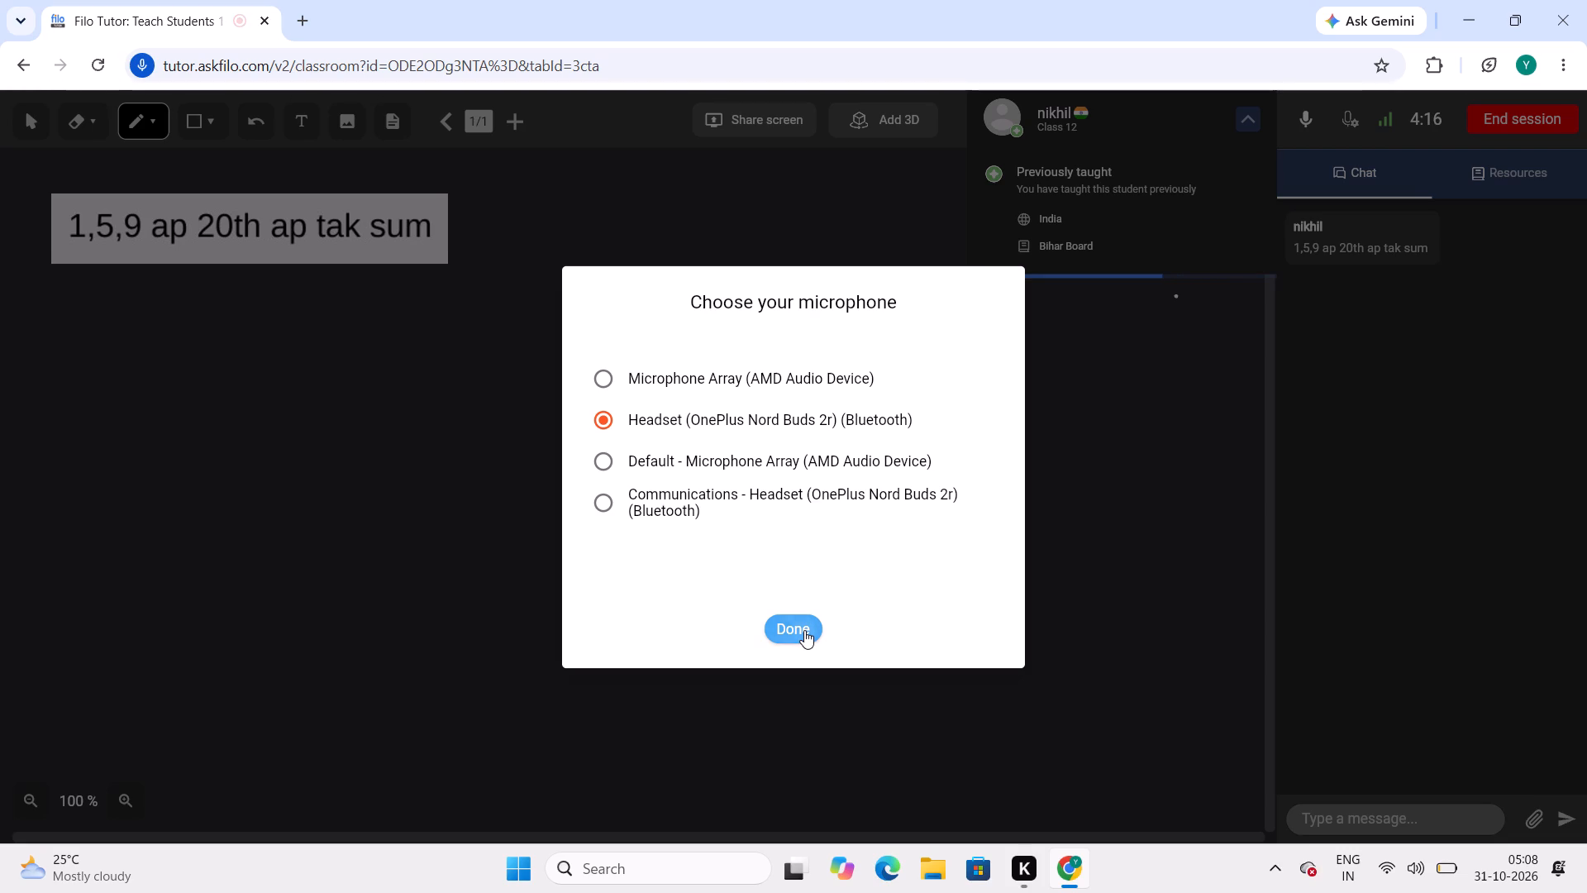
triple_click(804, 630)
click(289, 380)
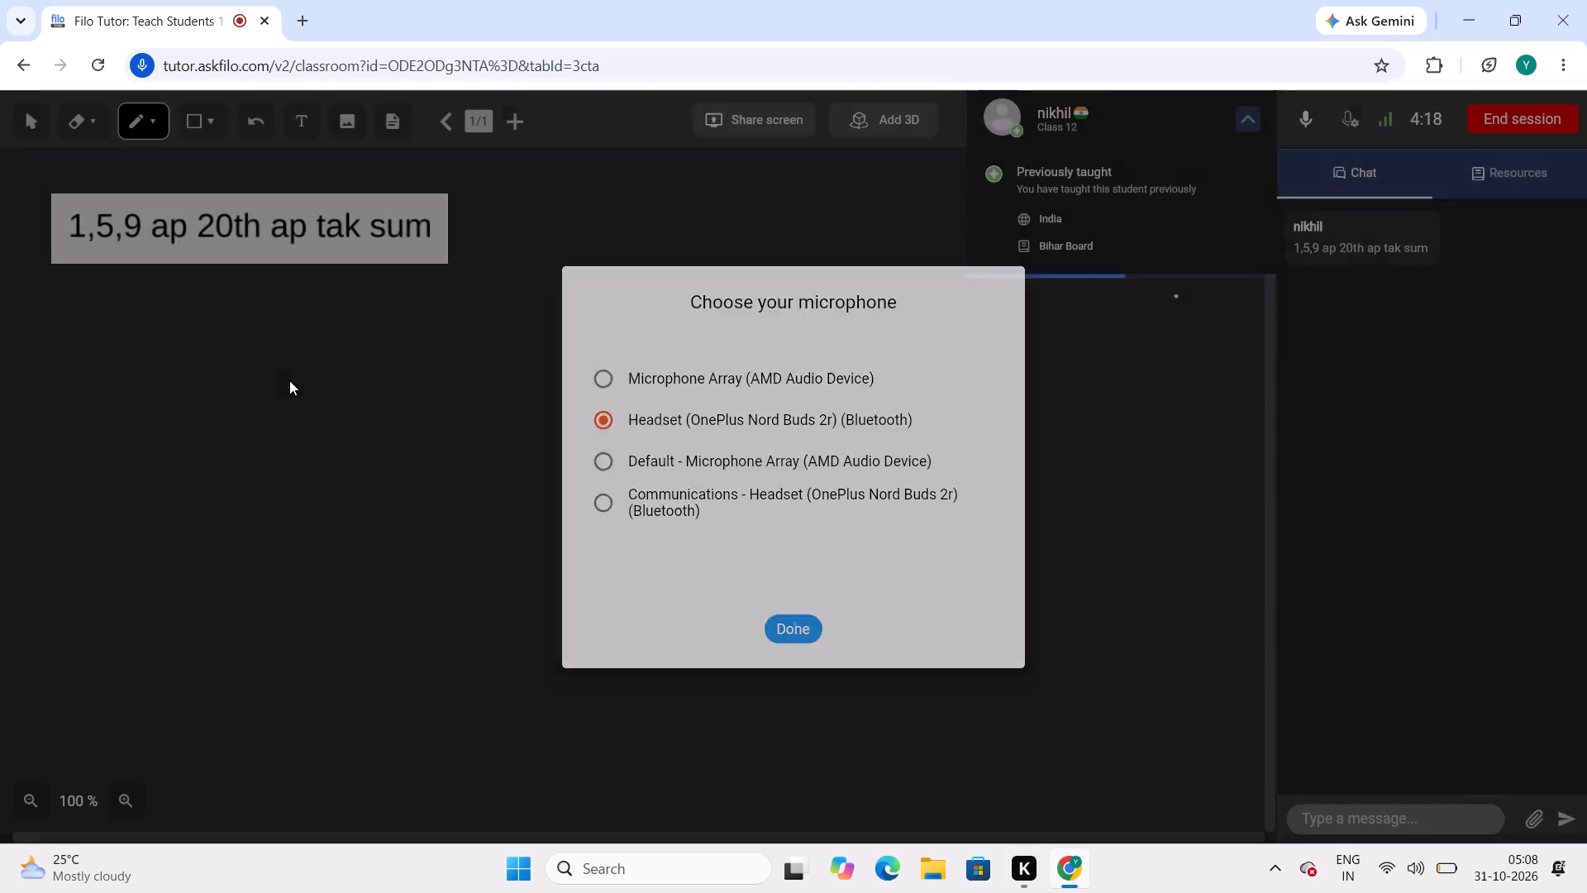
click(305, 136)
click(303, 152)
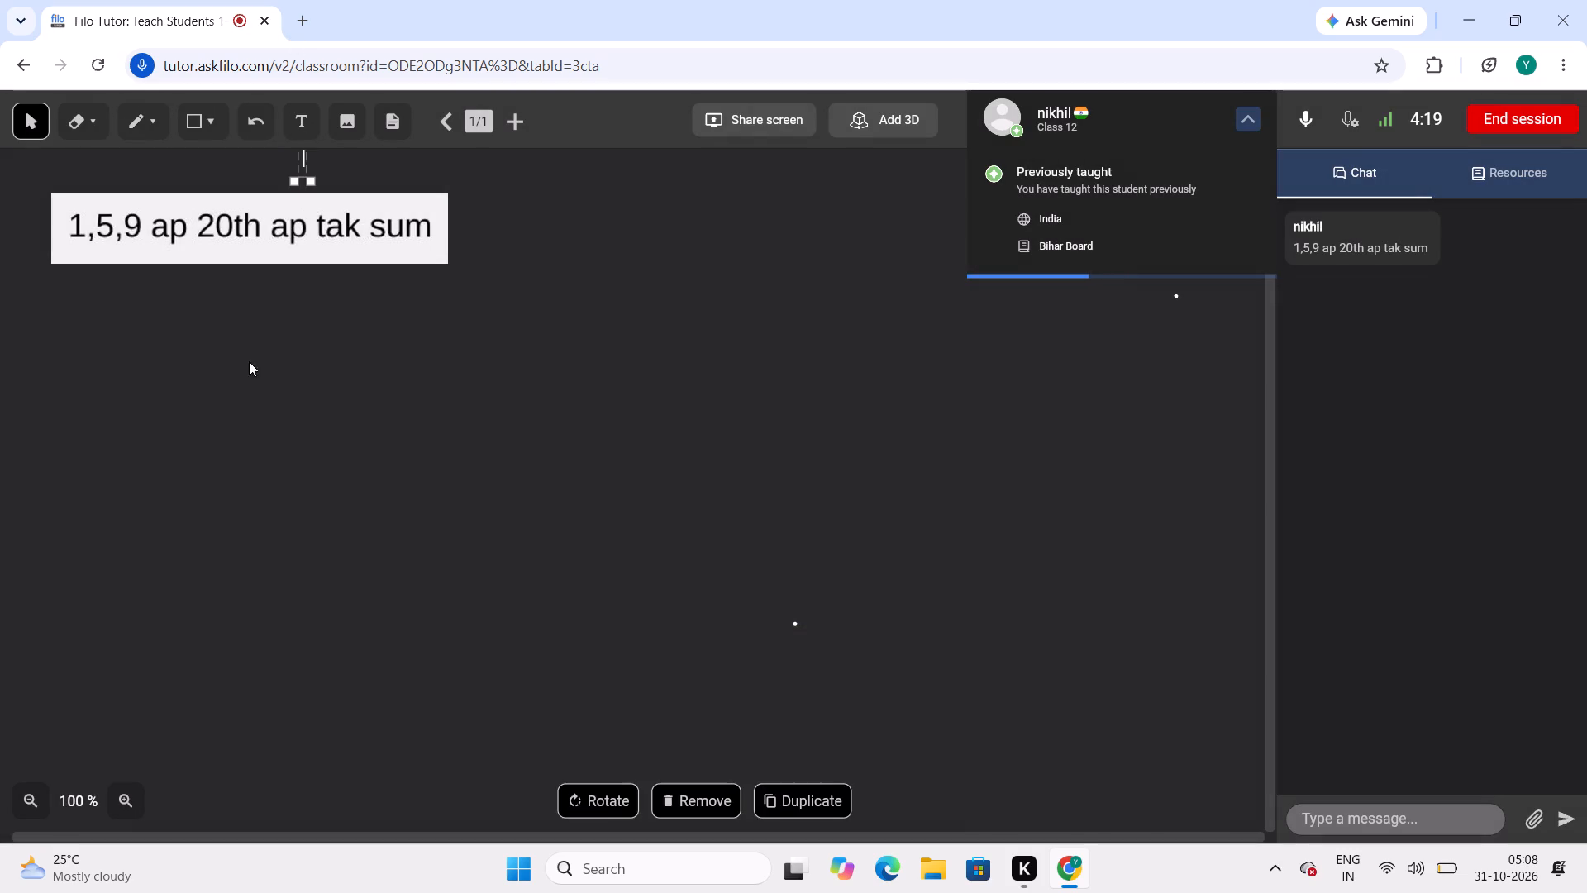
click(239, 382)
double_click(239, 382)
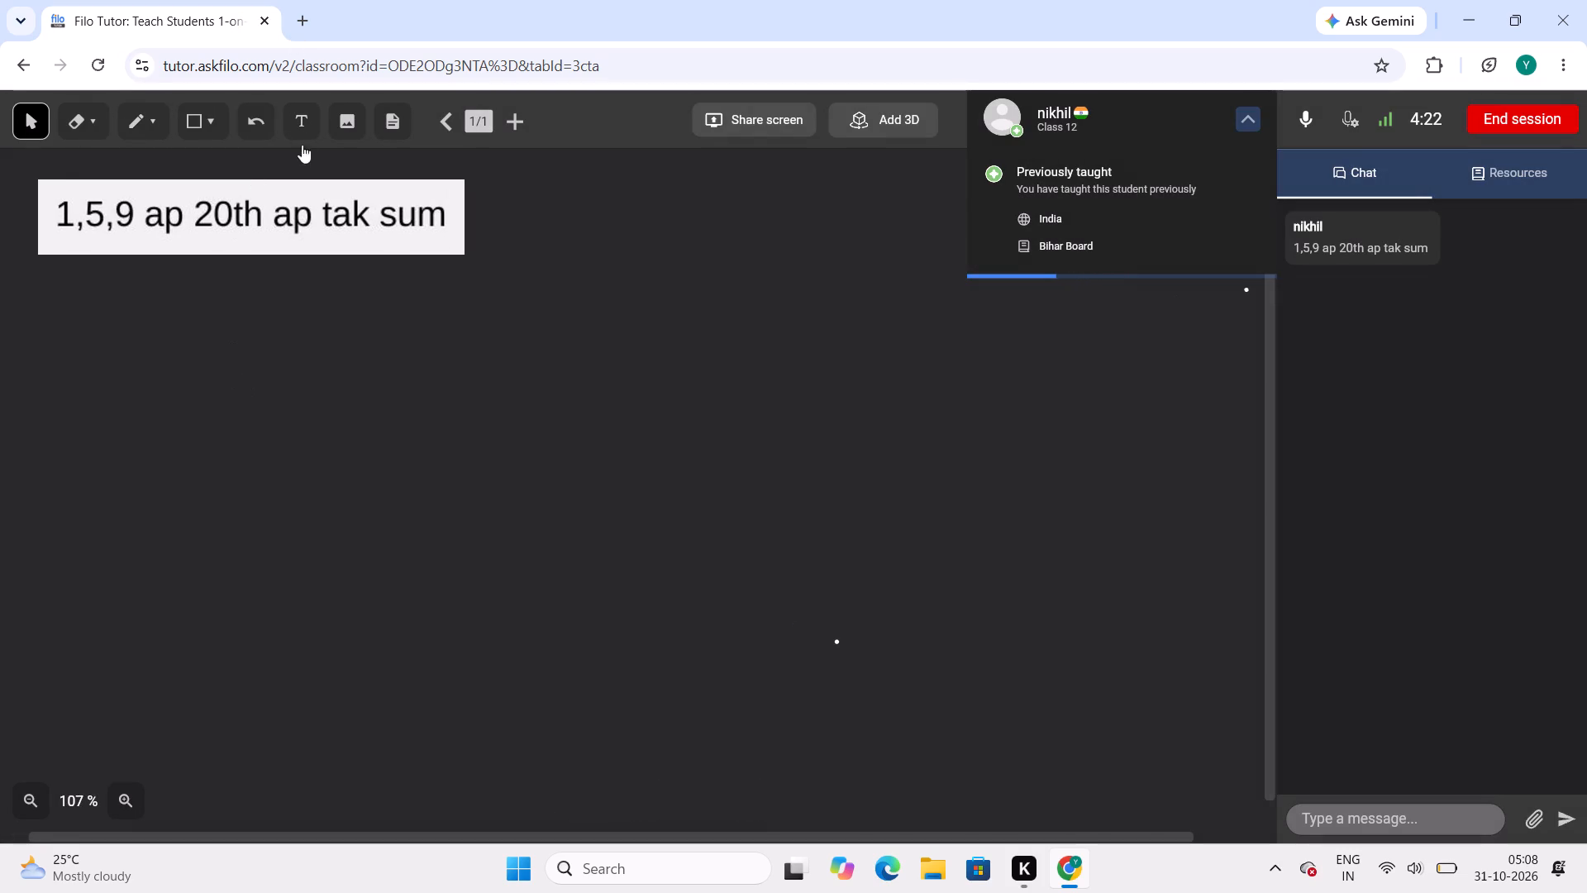
Add a text box below the question on the whiteboard and write the sequence "1,5,9".
double_click(301, 131)
click(214, 320)
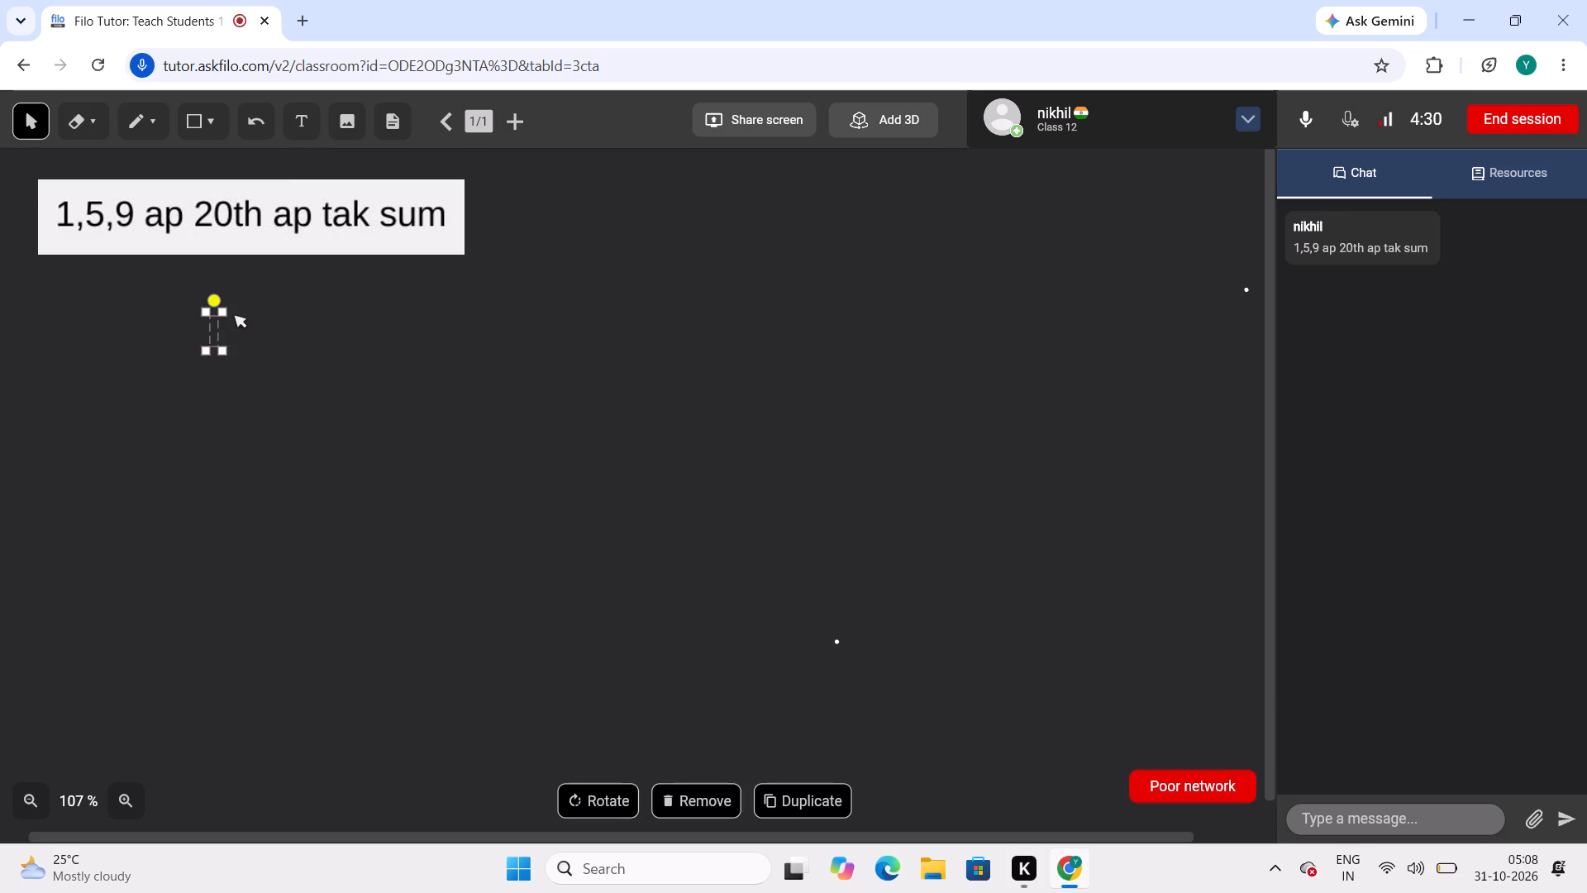
text(1,)
text(5,9)
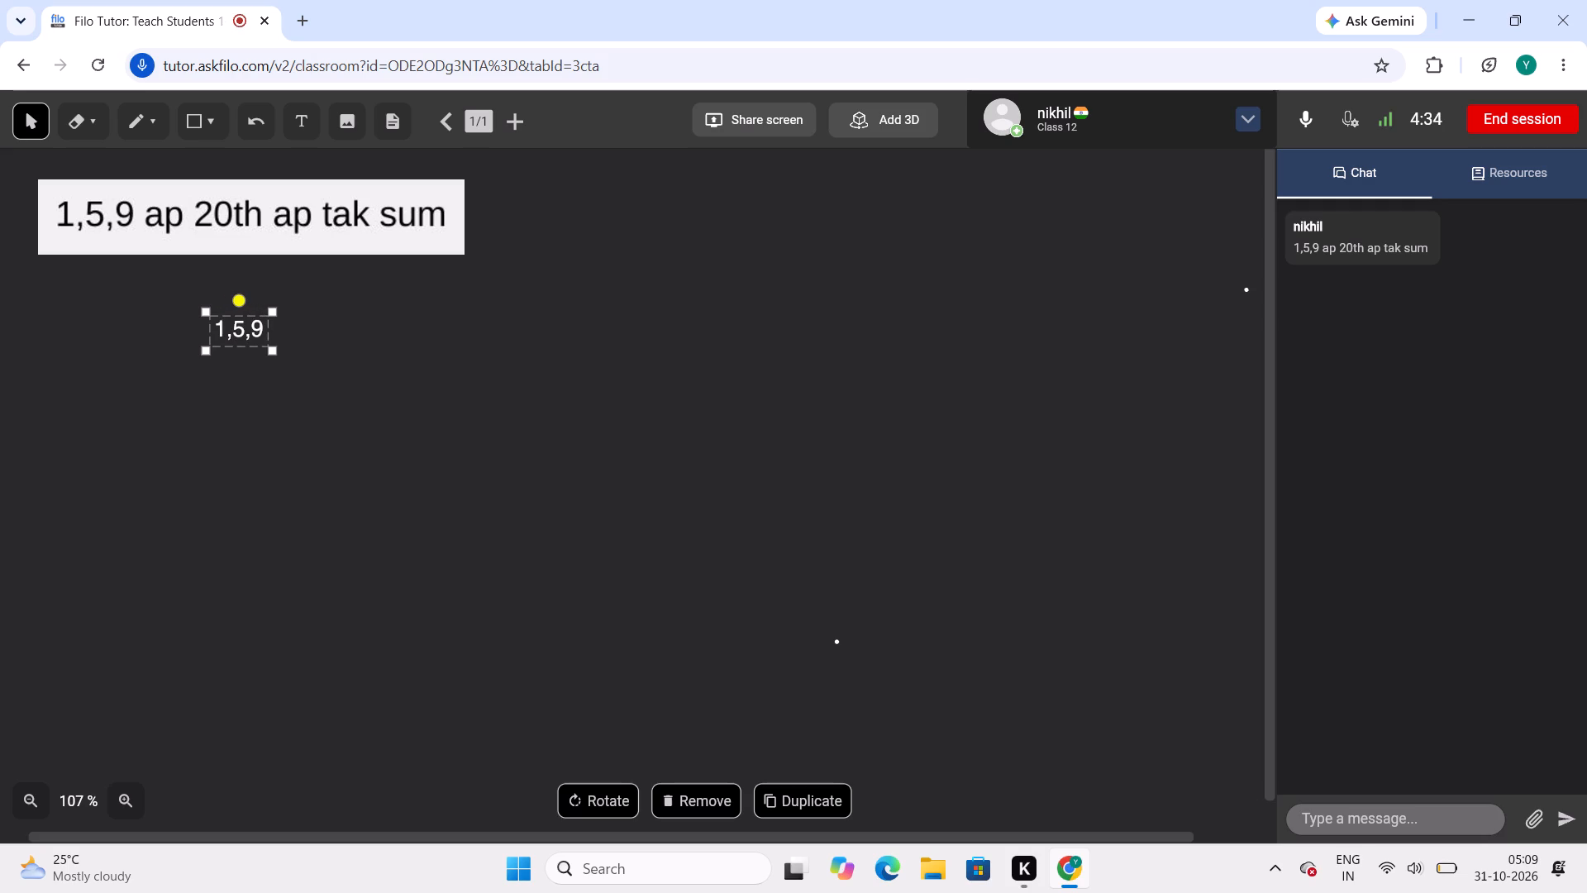
Add the line "first term =1." under the sequence in the same text box.
key(Return)
text(fie)
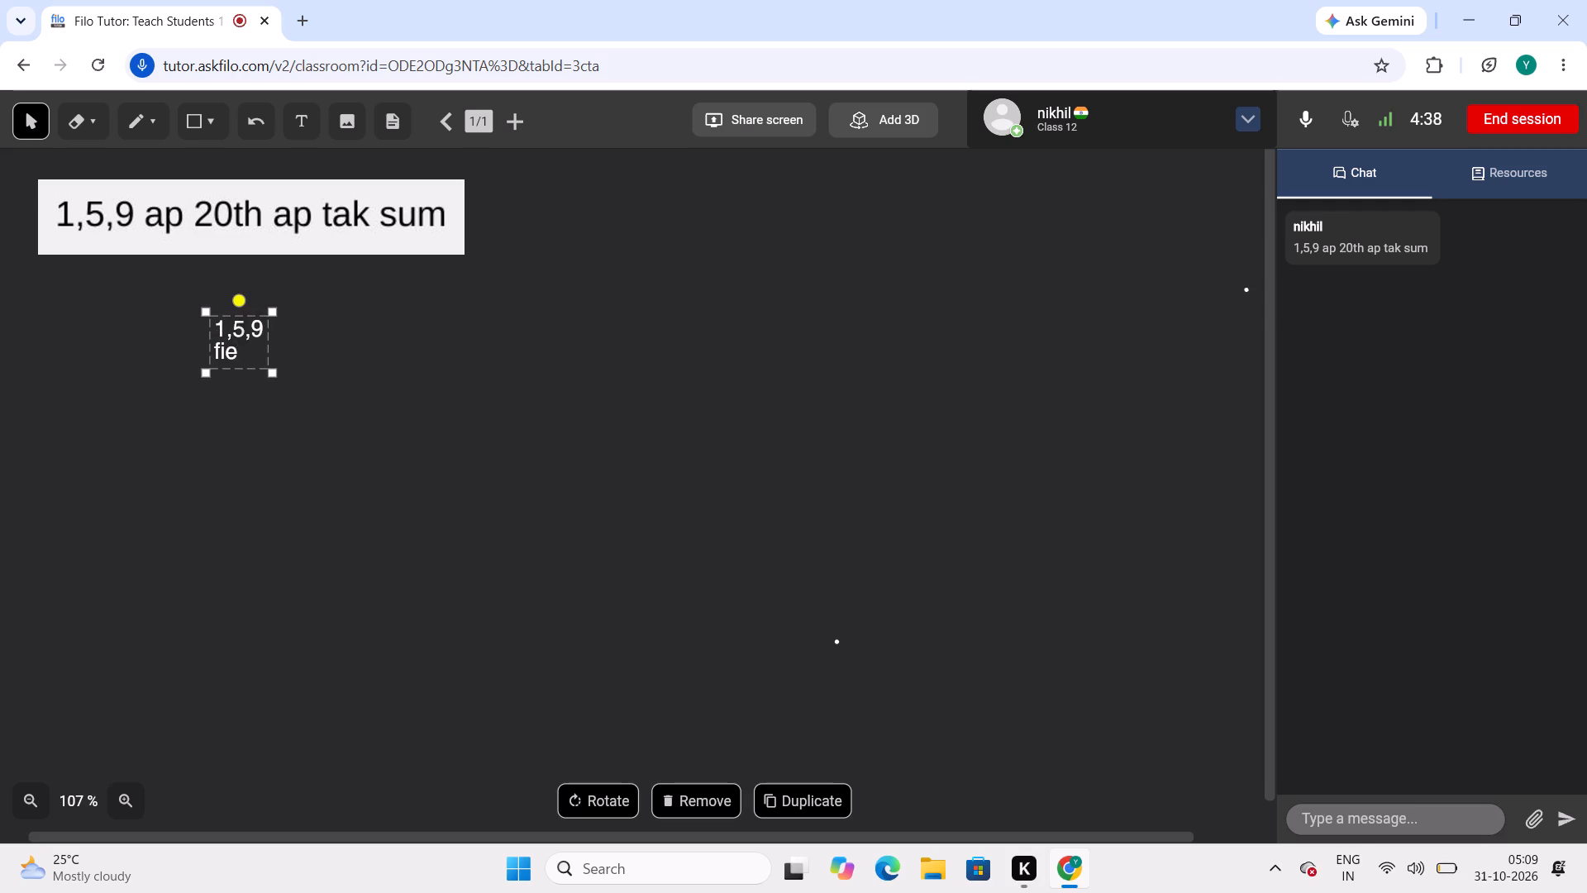
key(BackSpace)
text(rst)
key(space)
text(term)
key(space)
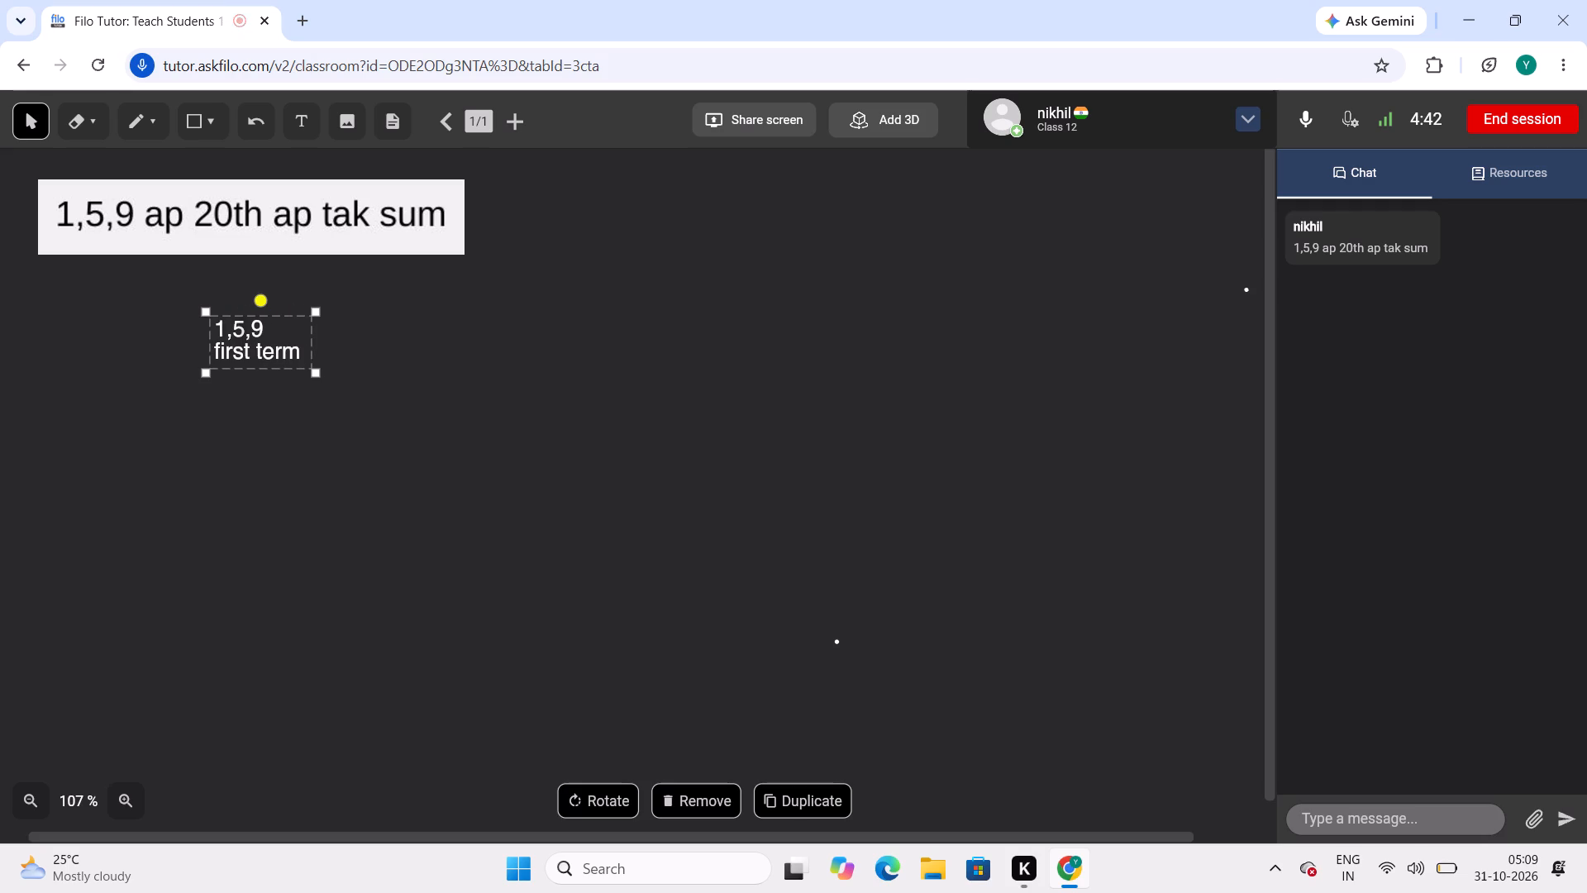
text(=1)
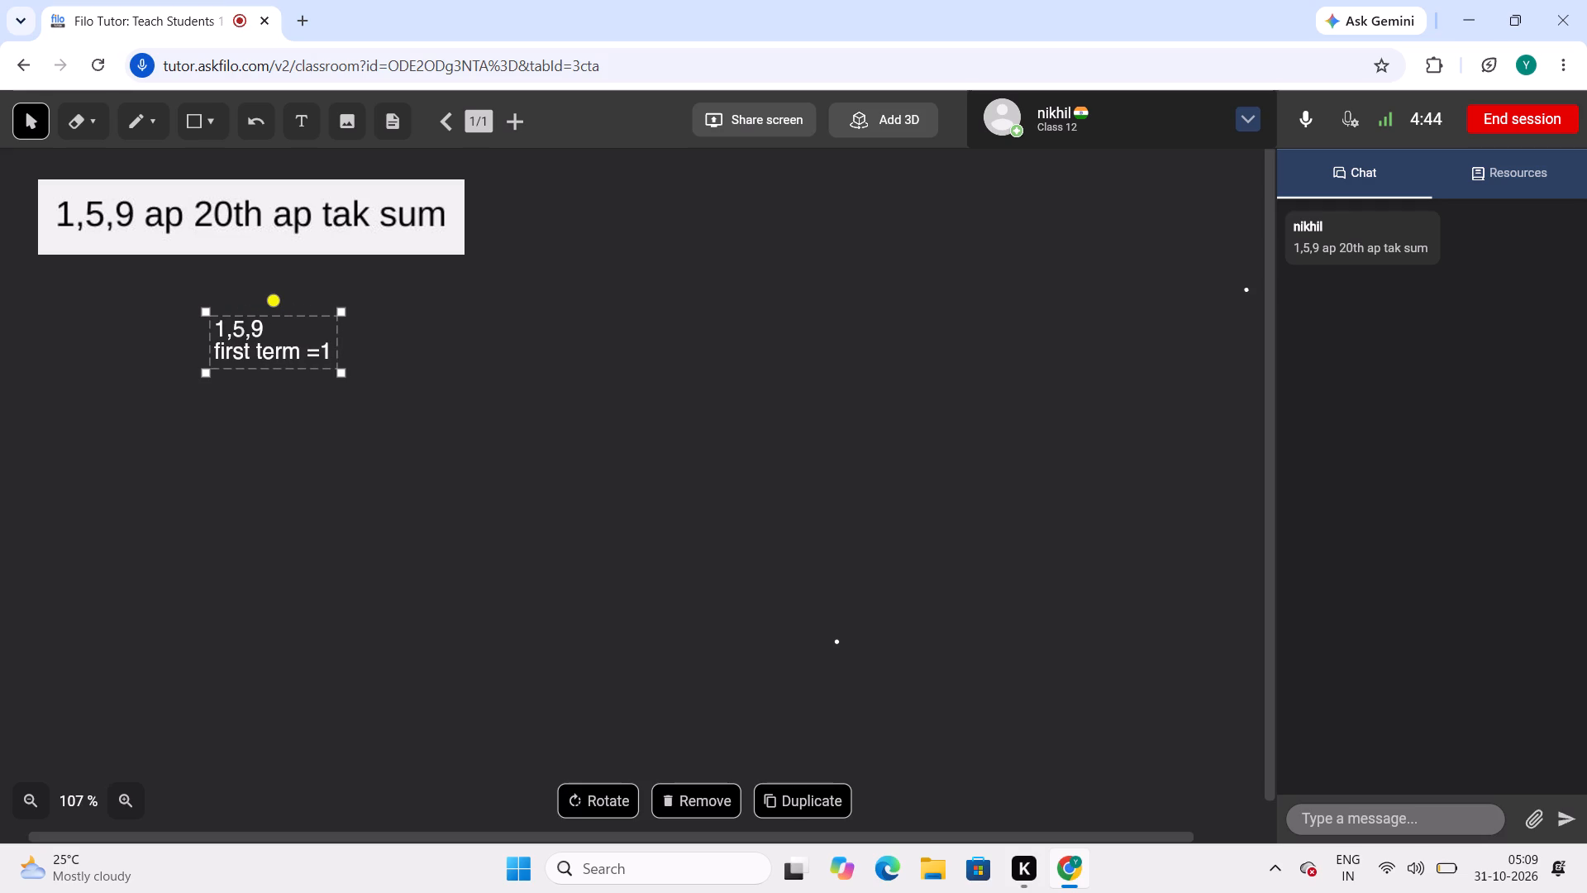
key(period)
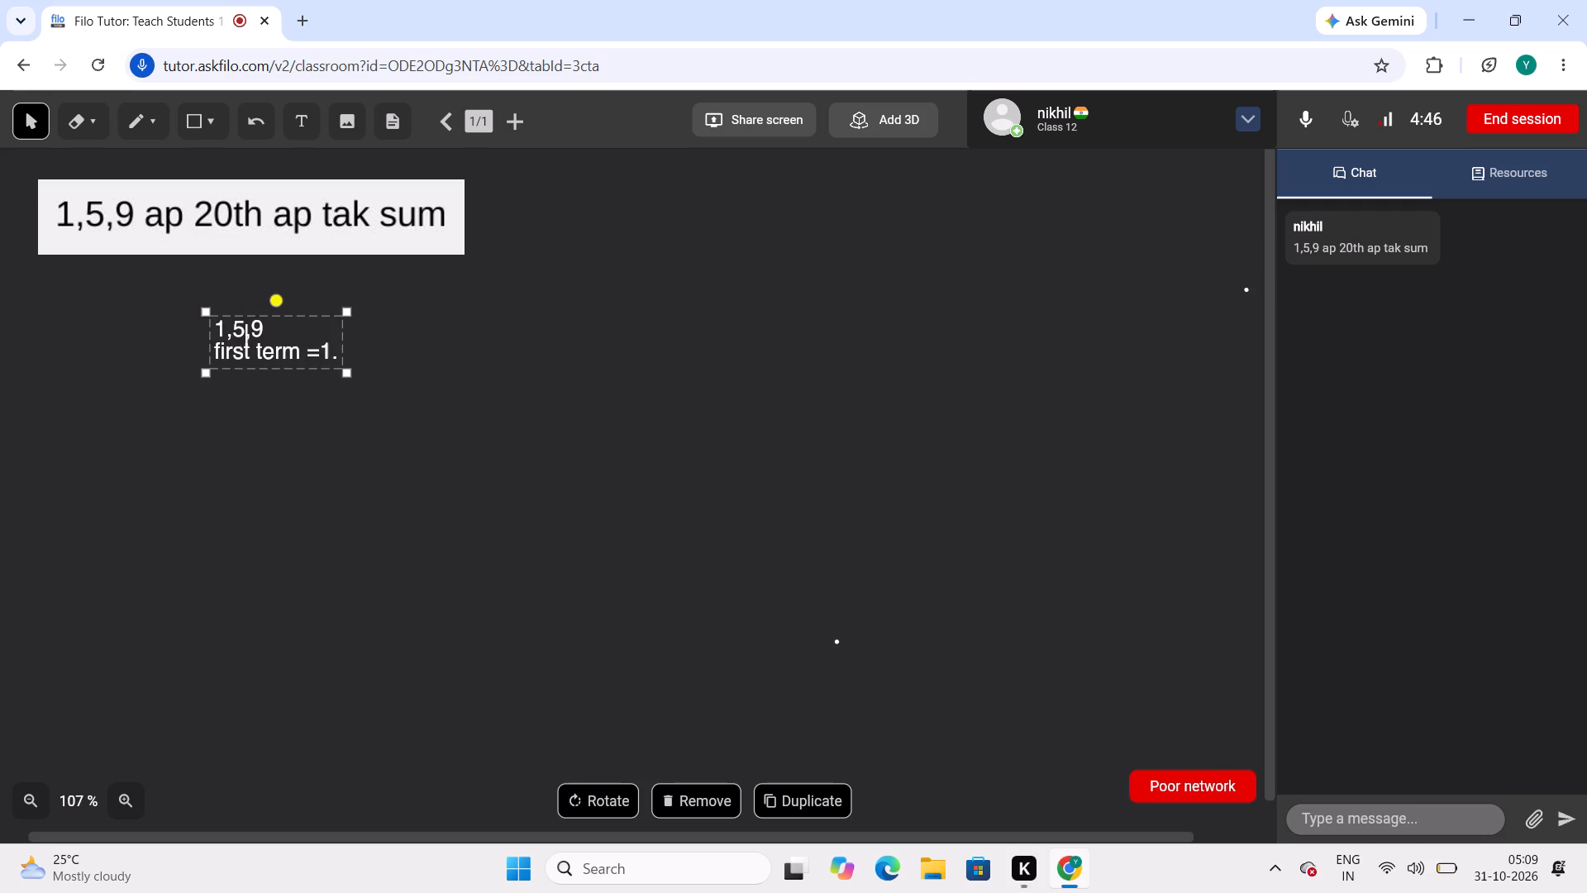
Add the formula line "common difference=a2-a1" below the first term.
key(Return)
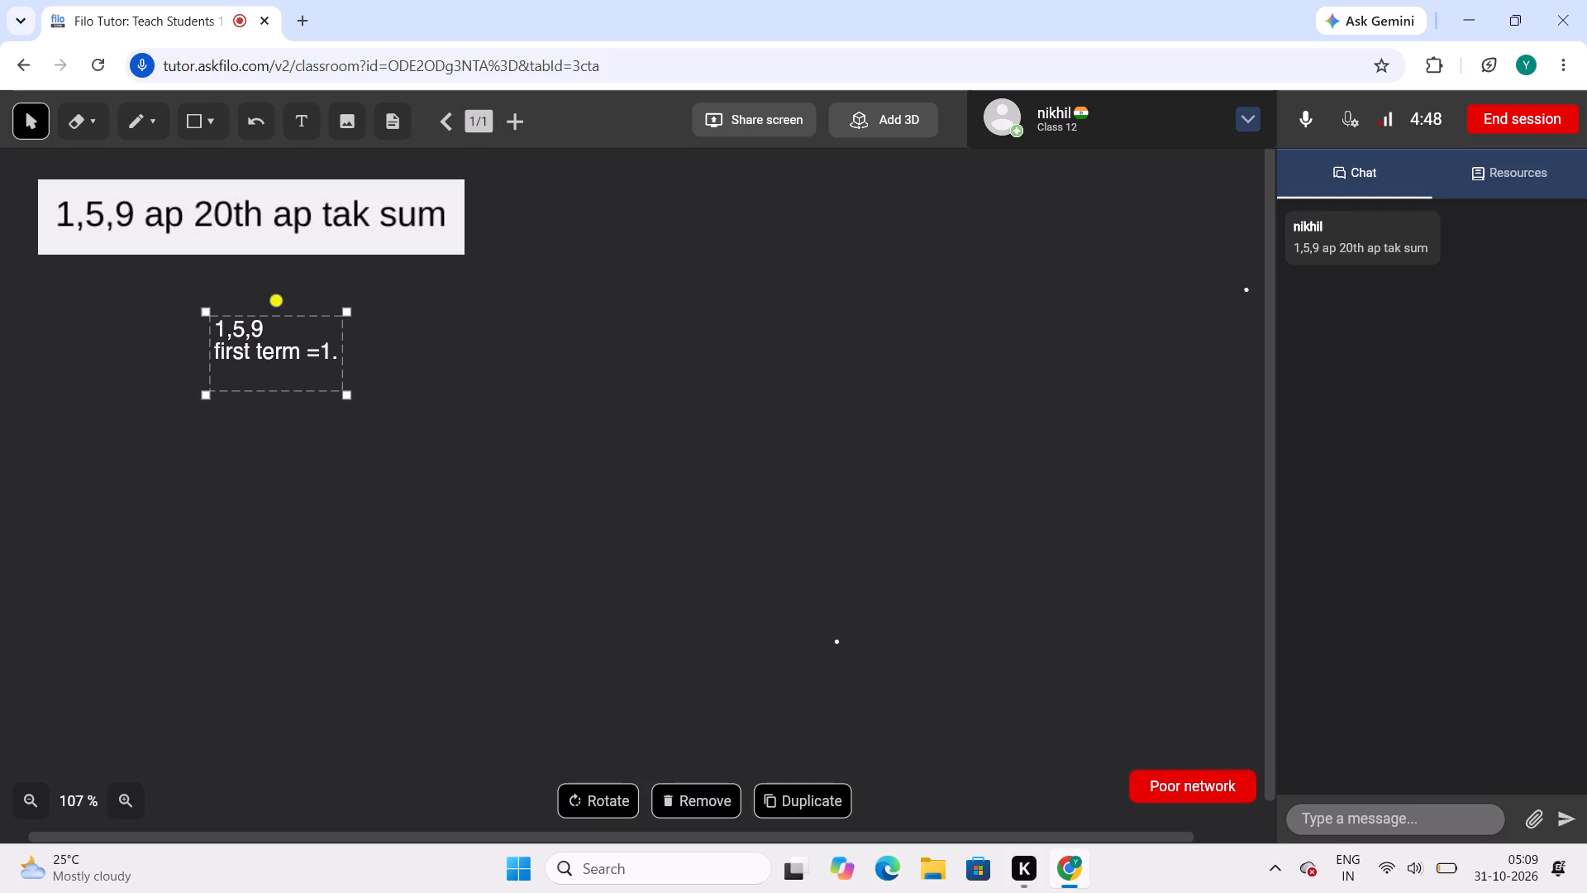
text(commom)
key(BackSpace)
text(n difference)
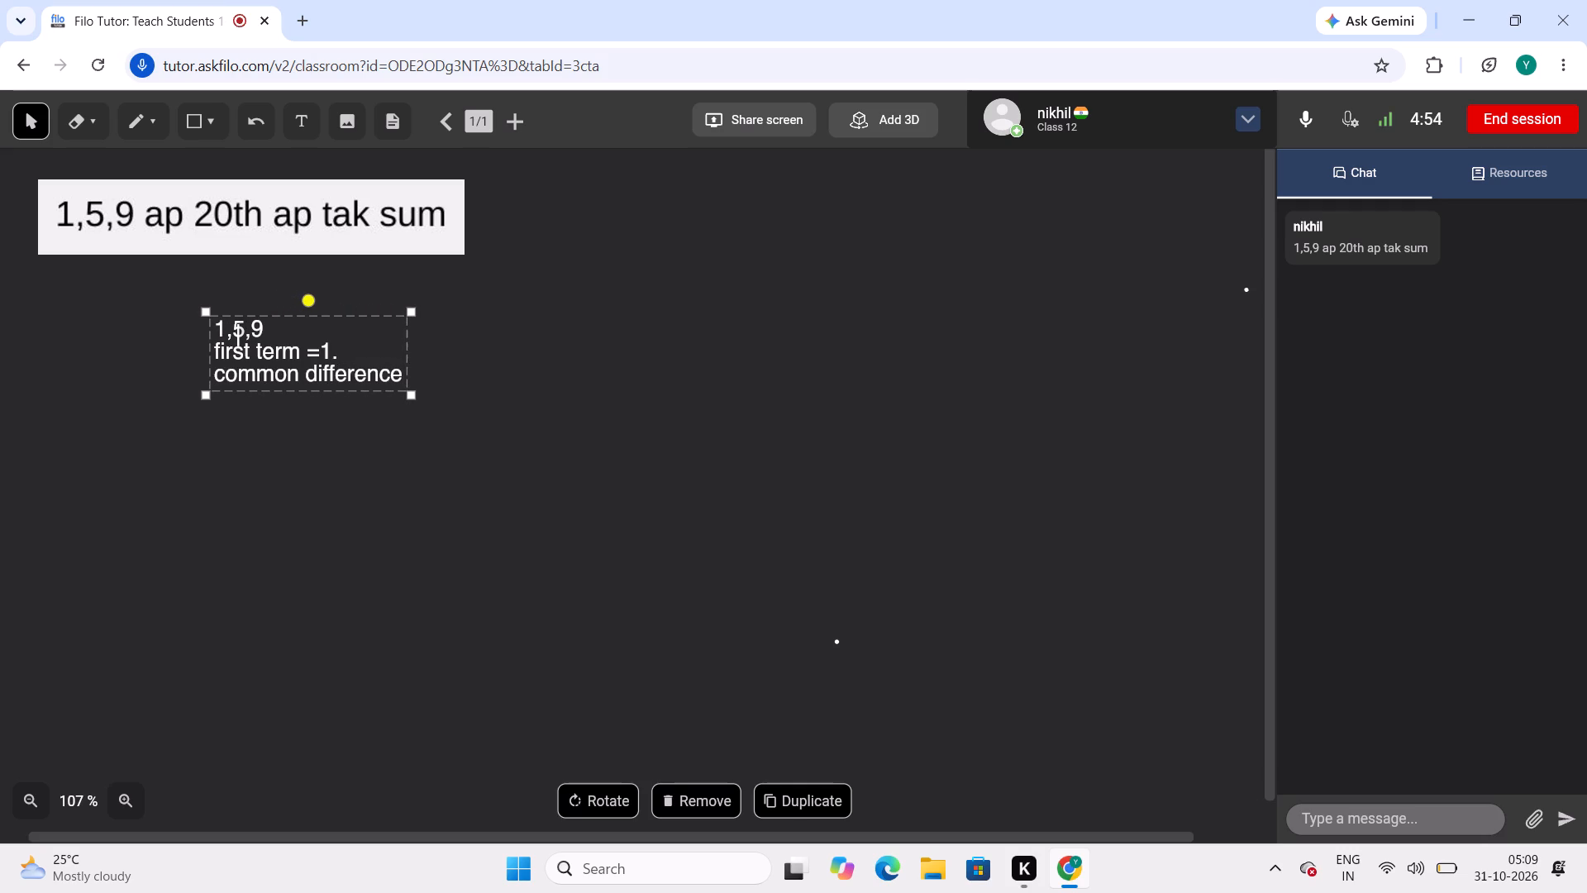
key(equal)
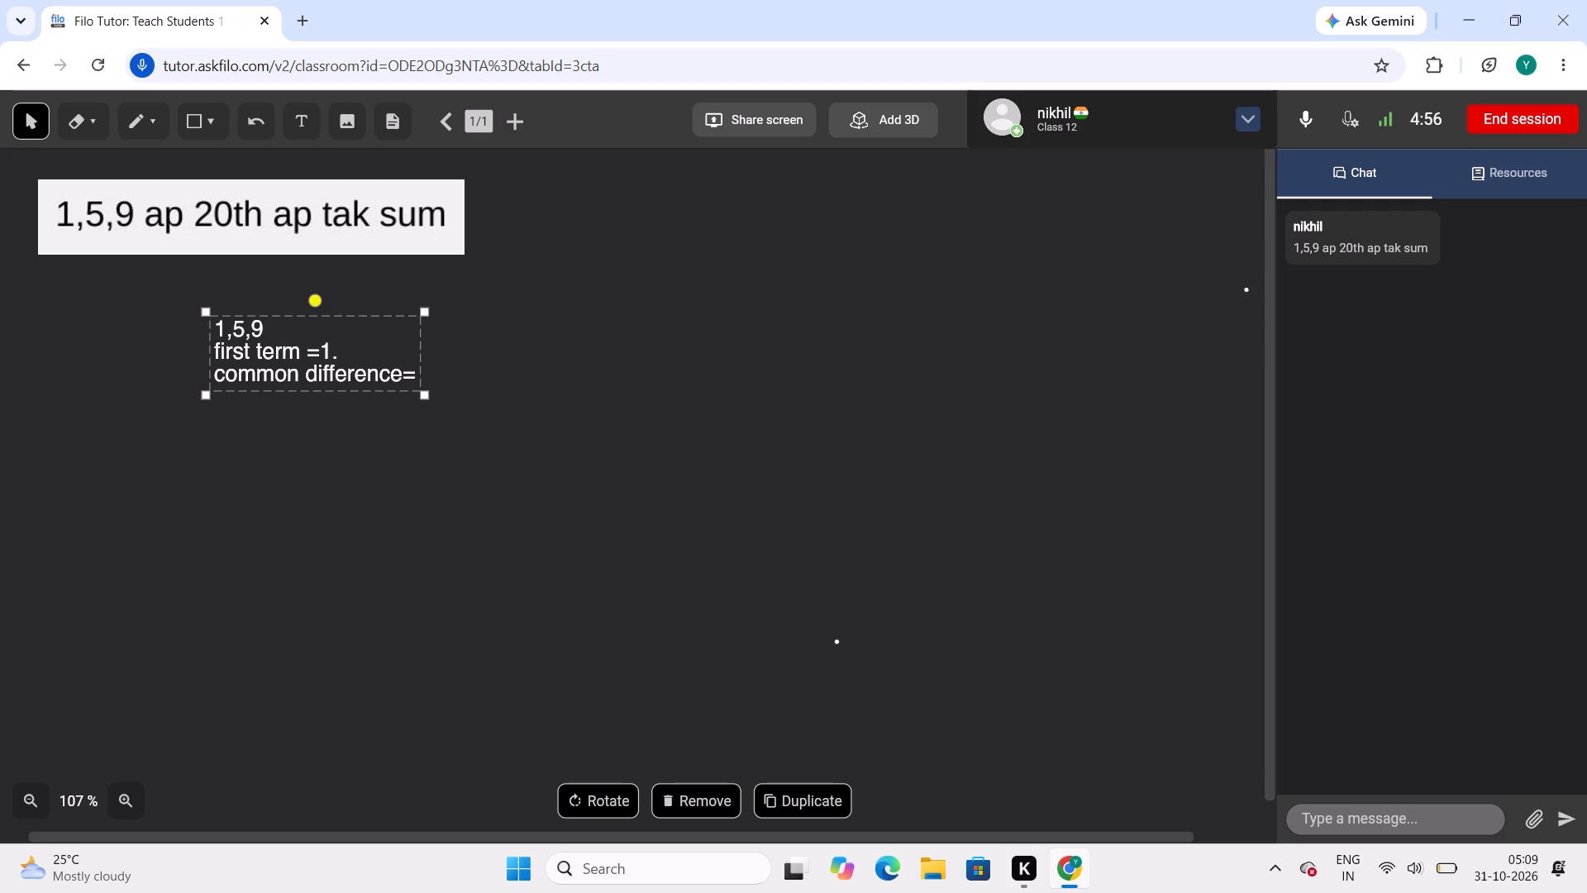
text(a2)
text(-a1)
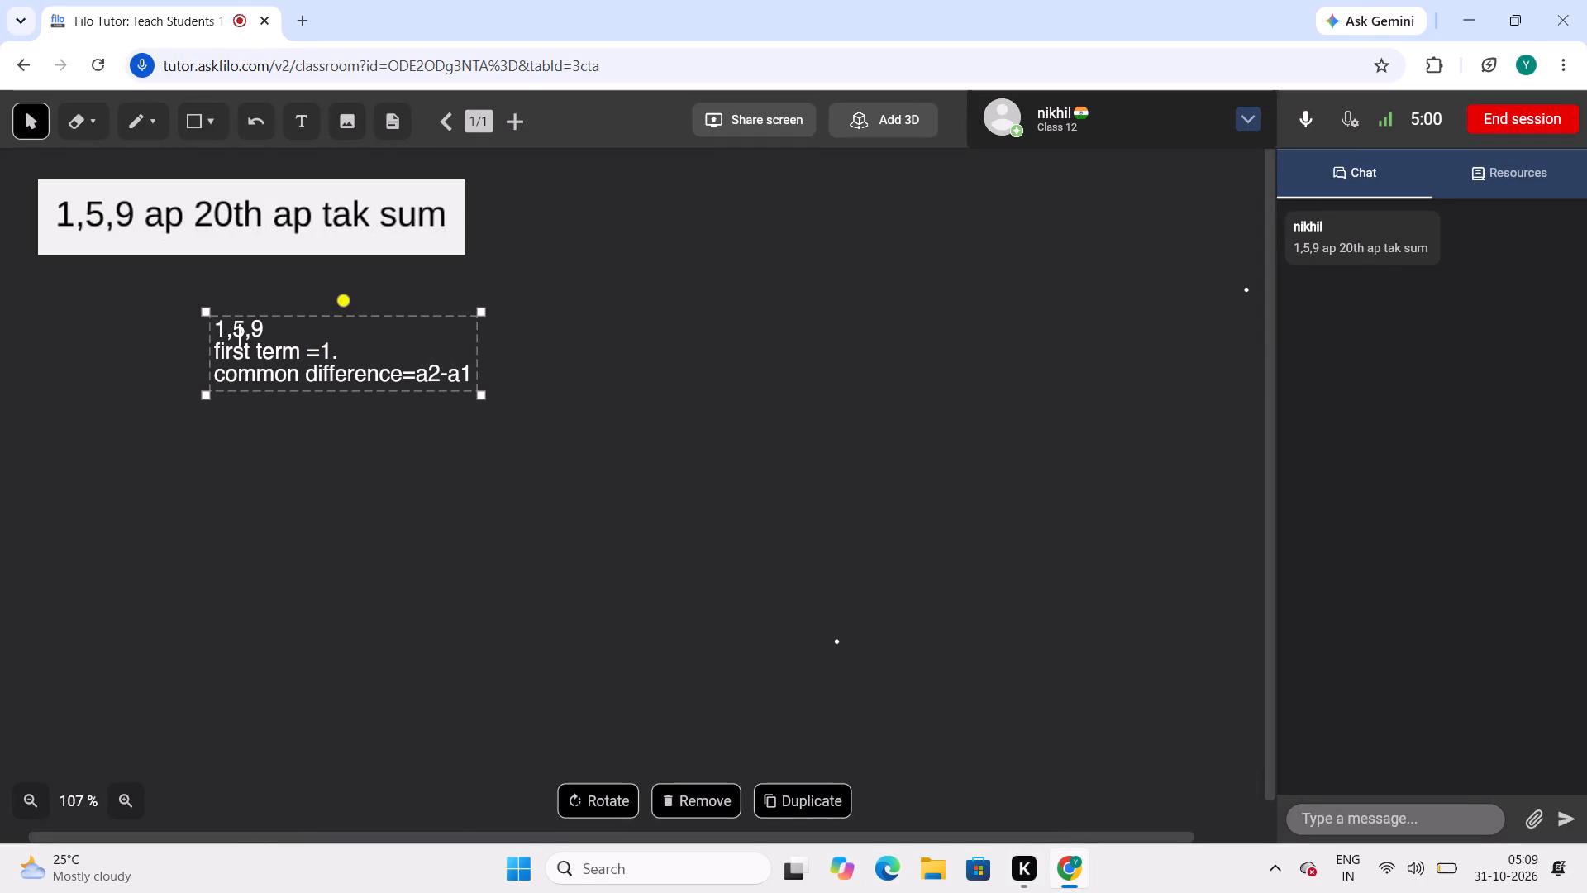
Add the indented substitution line "=5- 1" under the common difference formula.
key(Return)
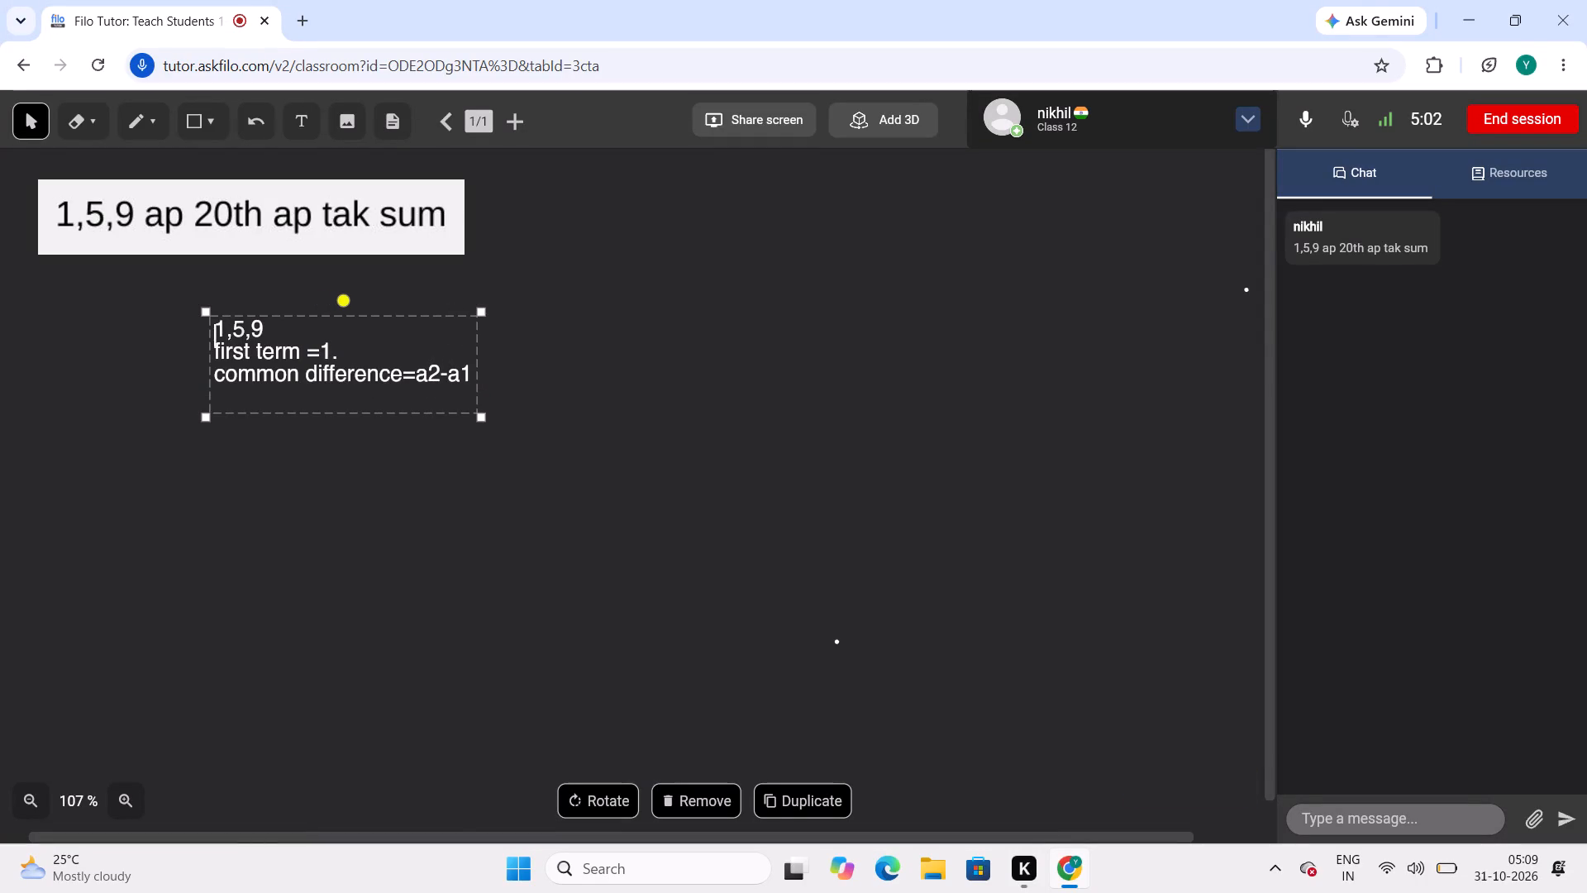
key(space)
key(space)
key(space)
key(space)
key(space)
key(space)
key(space)
key(space)
key(space)
key(space)
key(space)
key(space)
text(=)
key(5)
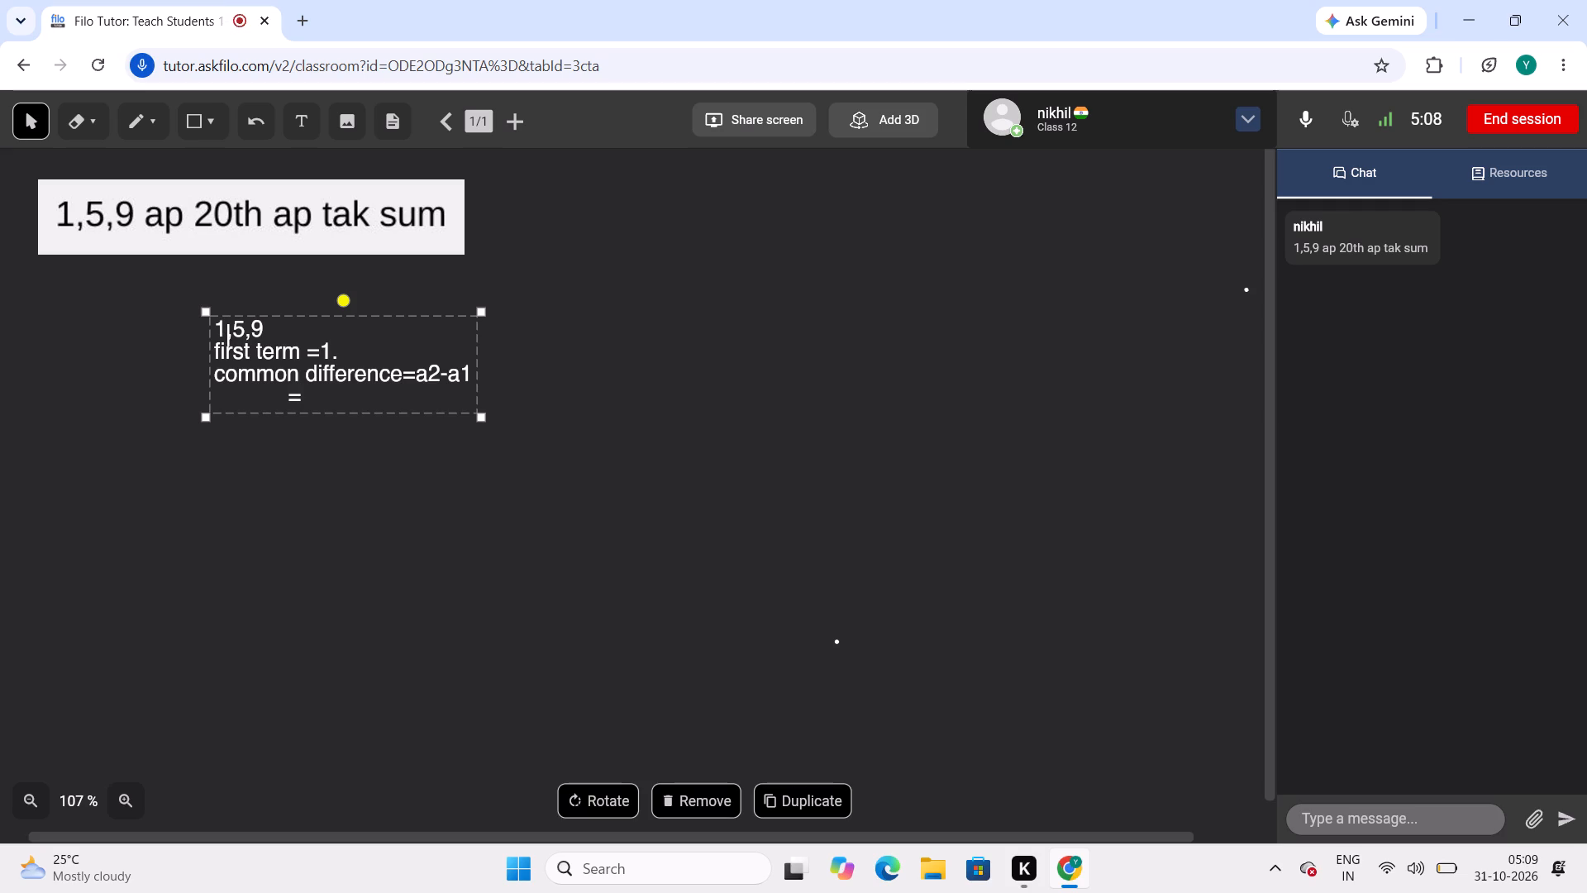
key(minus)
key(Return)
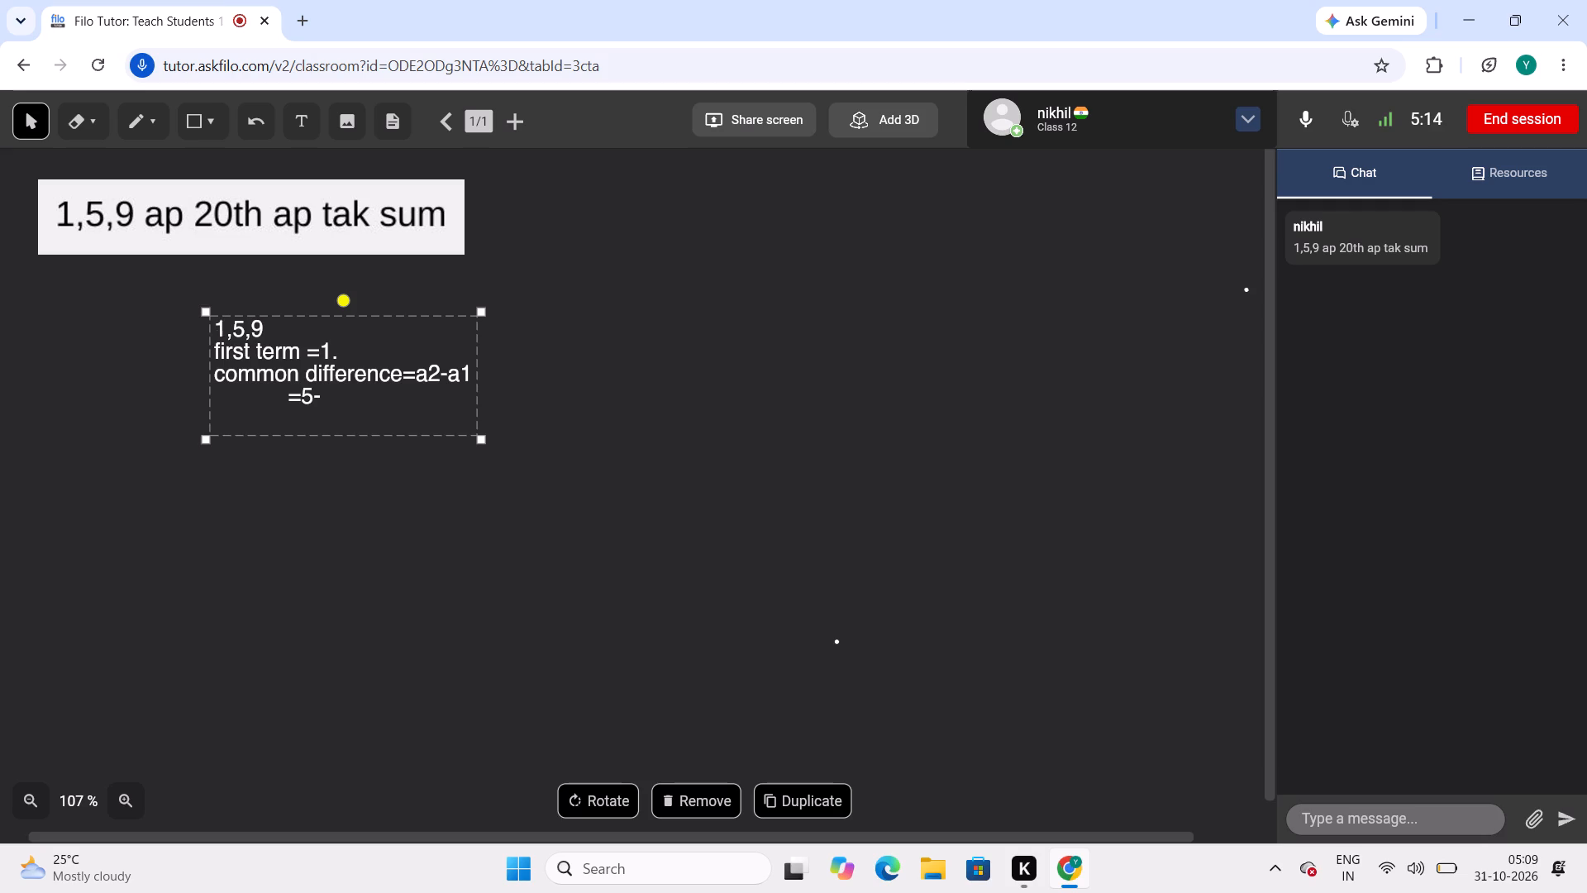
key(BackSpace)
key(BackSpace)
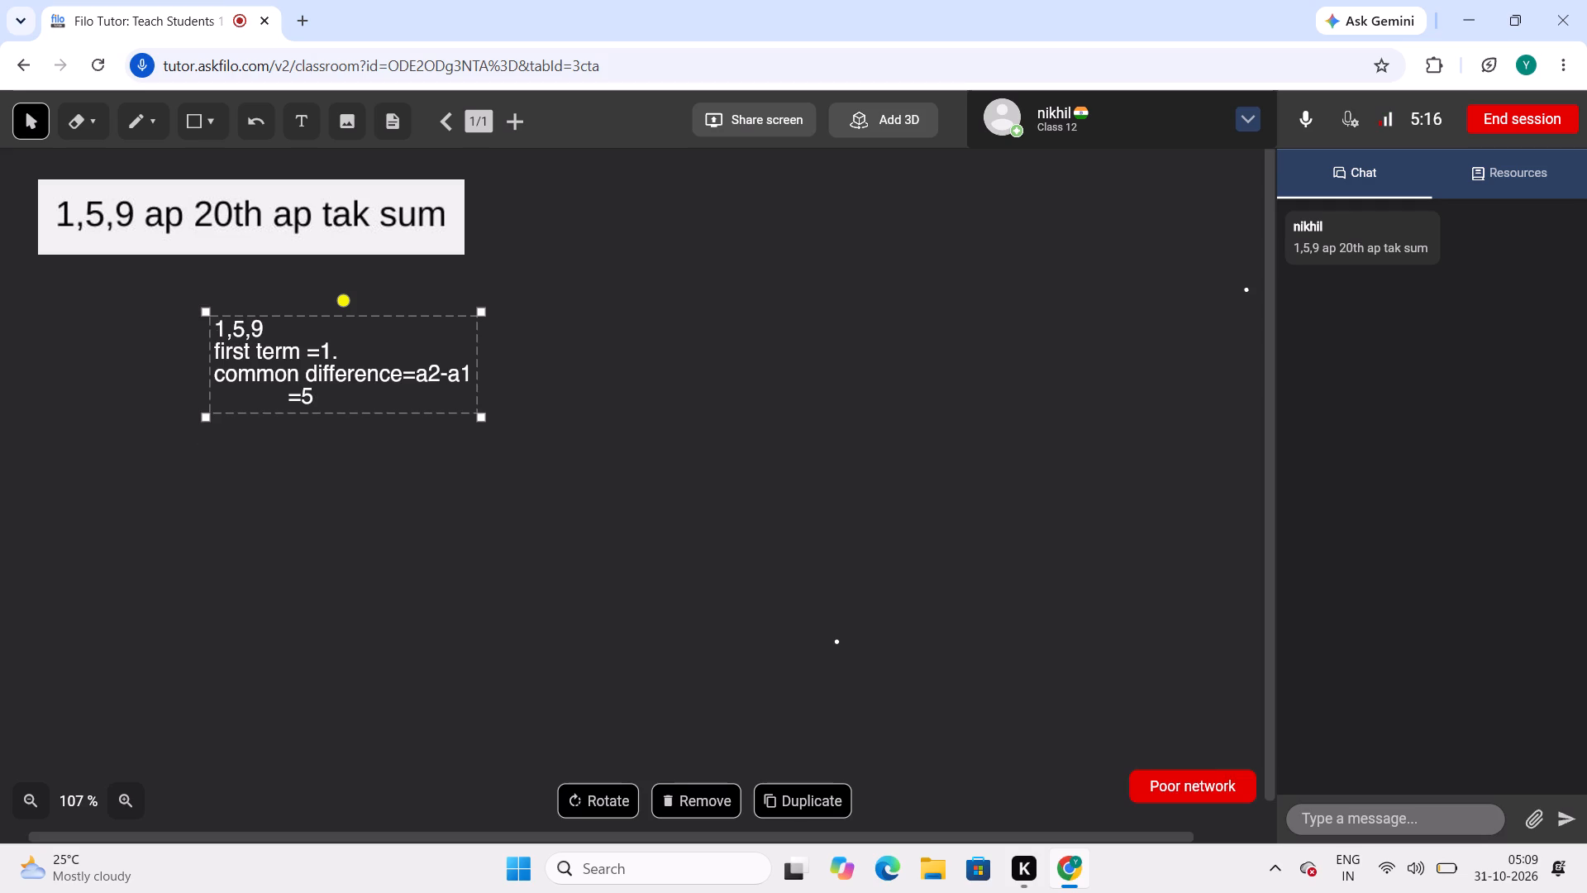
key(minus)
key(space)
key(1)
Add the indented result line "=4" beneath the substitution.
key(Return)
key(equal)
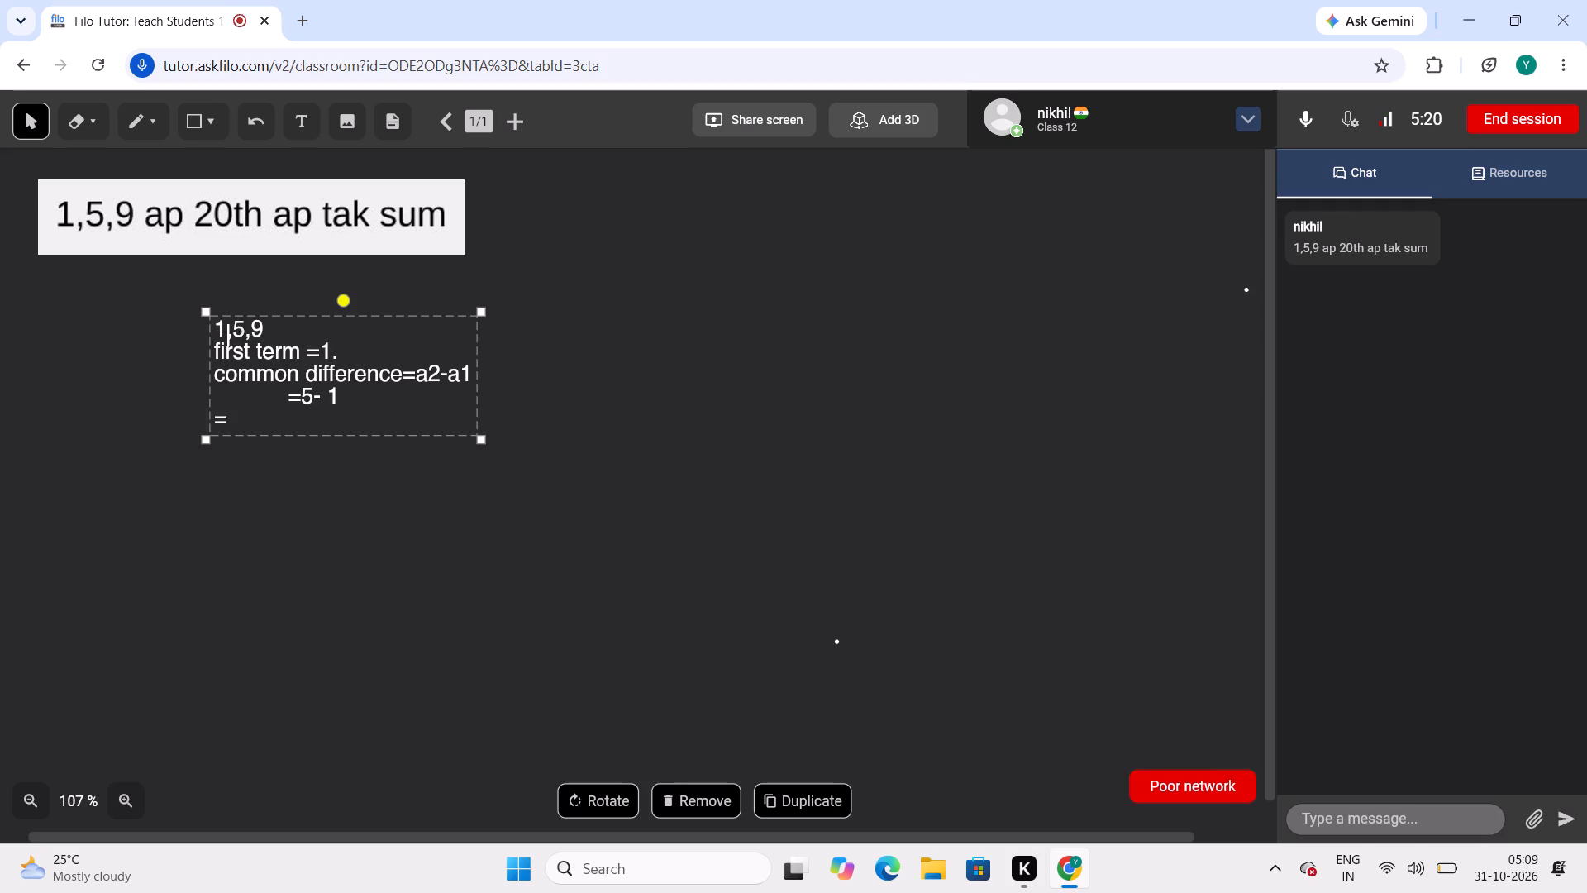
key(BackSpace)
key(space)
key(space)
key(space)
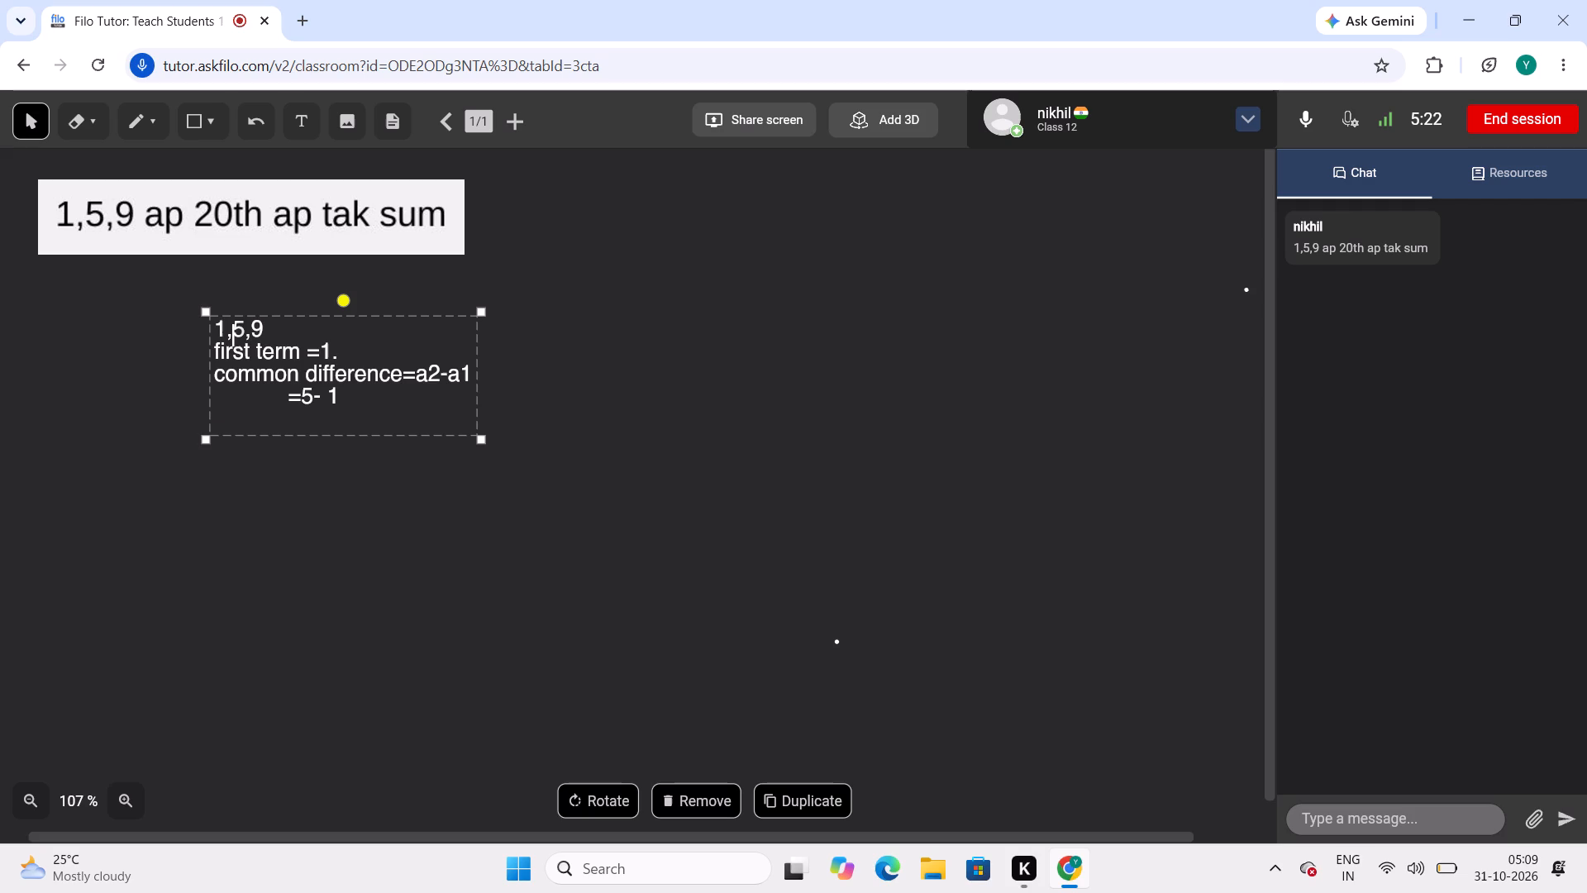
key(space)
key(space)
key(space)
key(space)
key(space)
text(=4)
List the values "d=4" and "n=20" on separate lines below the common difference working.
key(Return)
text(d=)
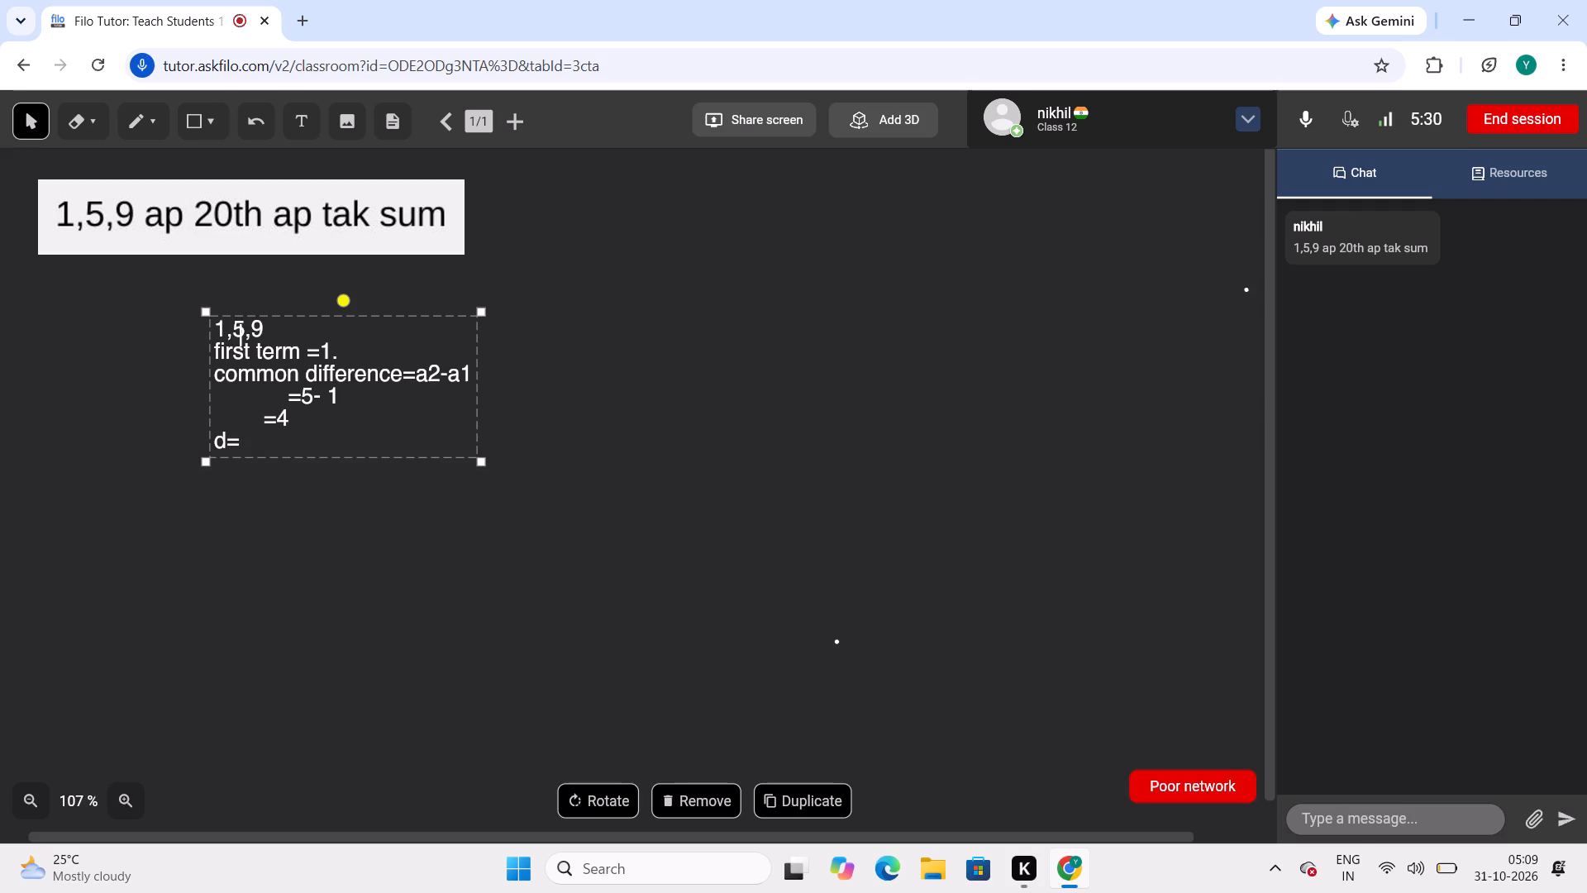
key(4)
key(Return)
key(n)
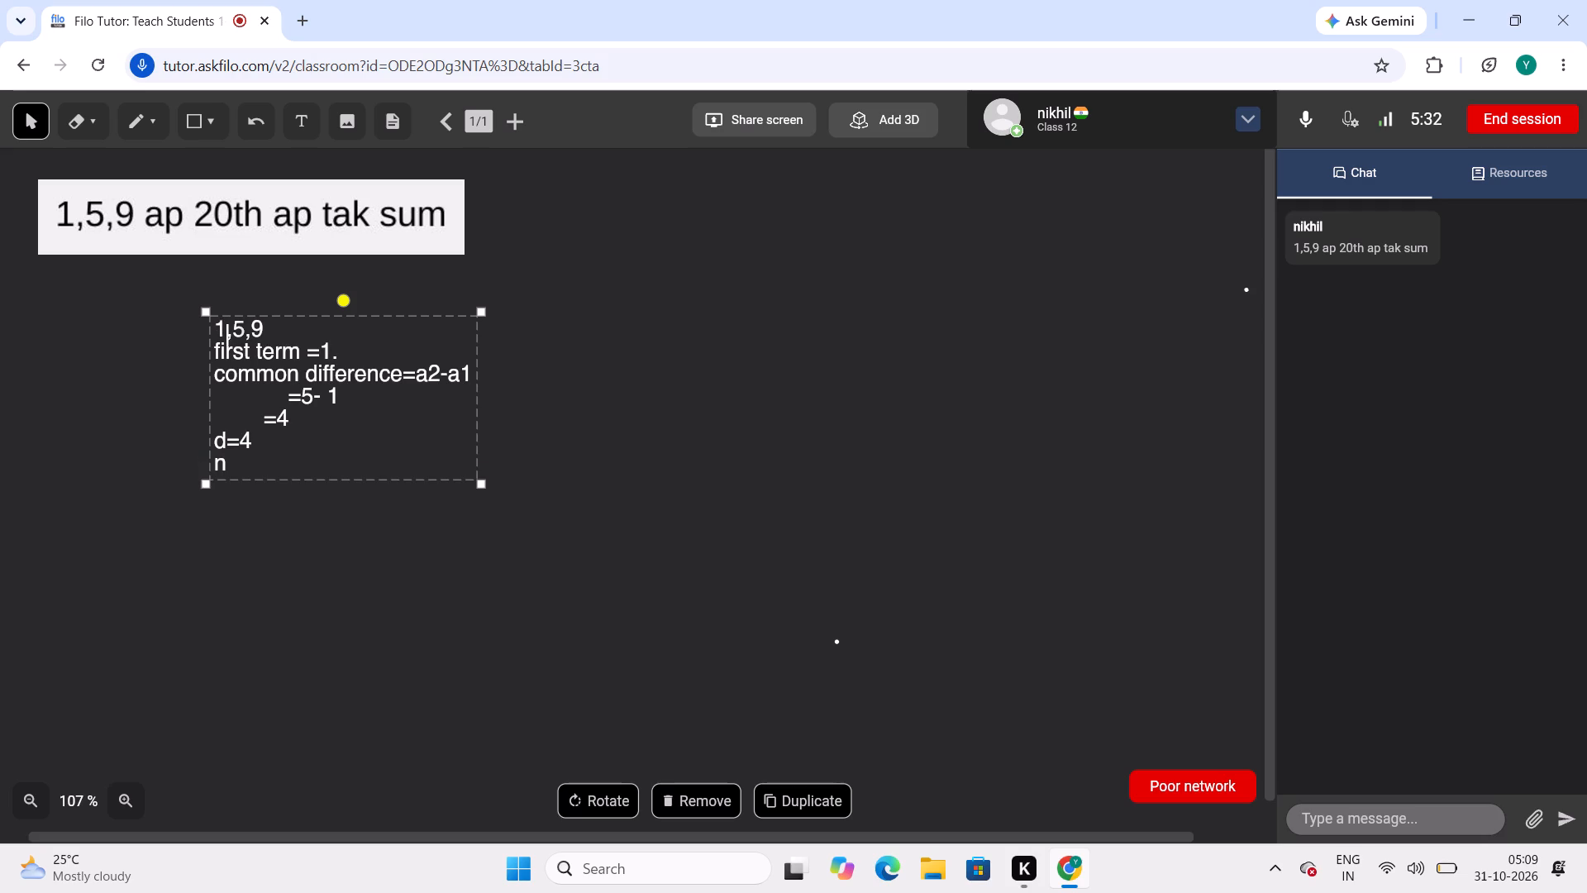
text(=20)
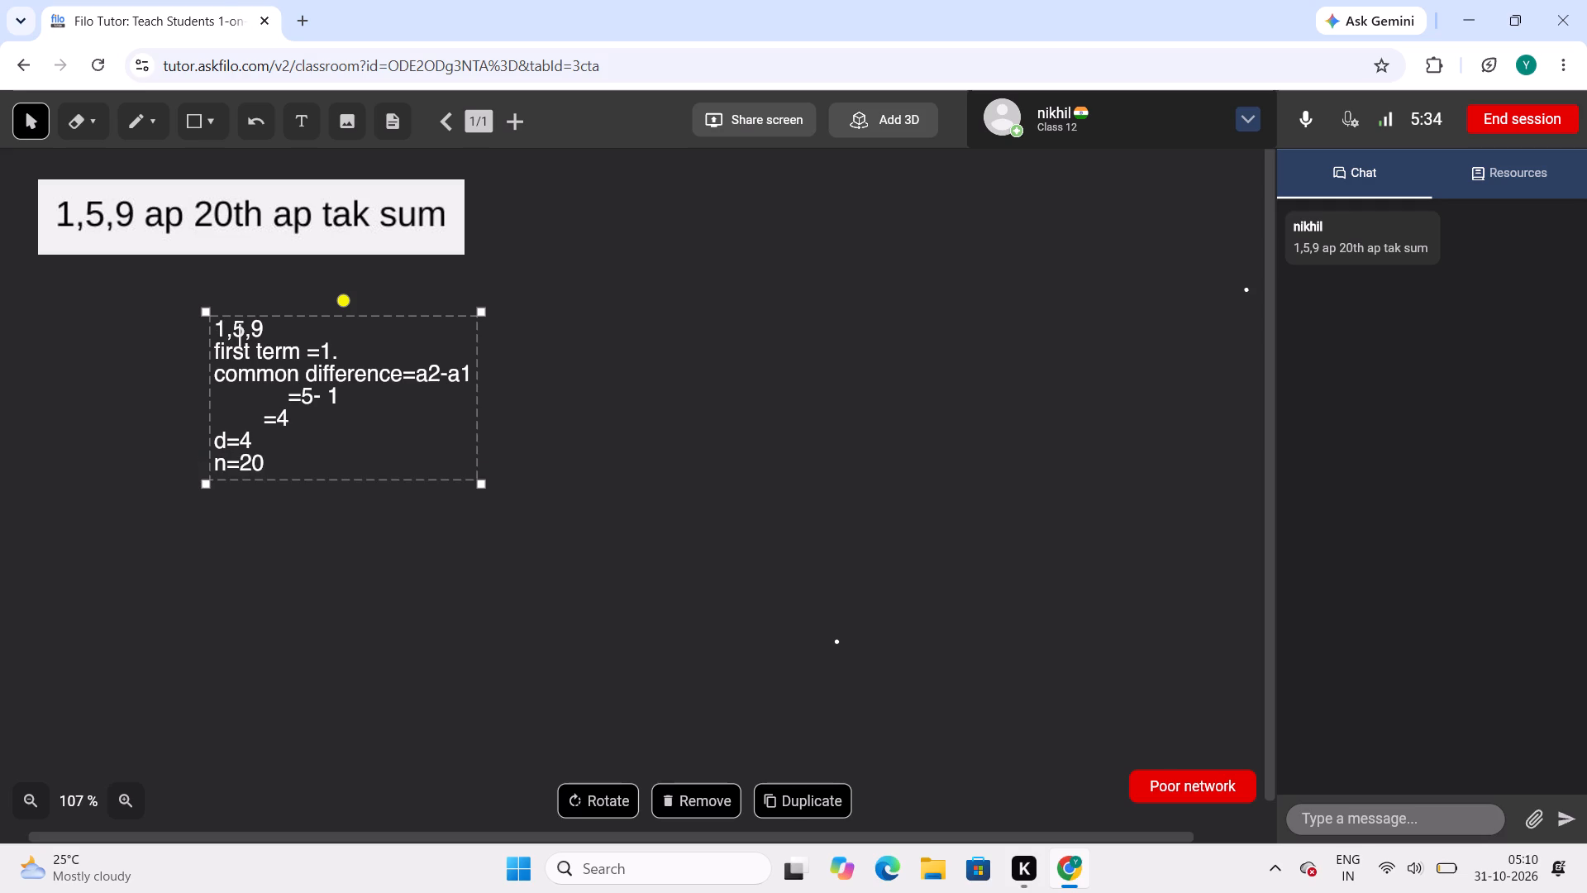
Leave a blank line below "n=20" and add the sum formula line "sn=n/2(2a+n-1)".
key(Return)
key(Return)
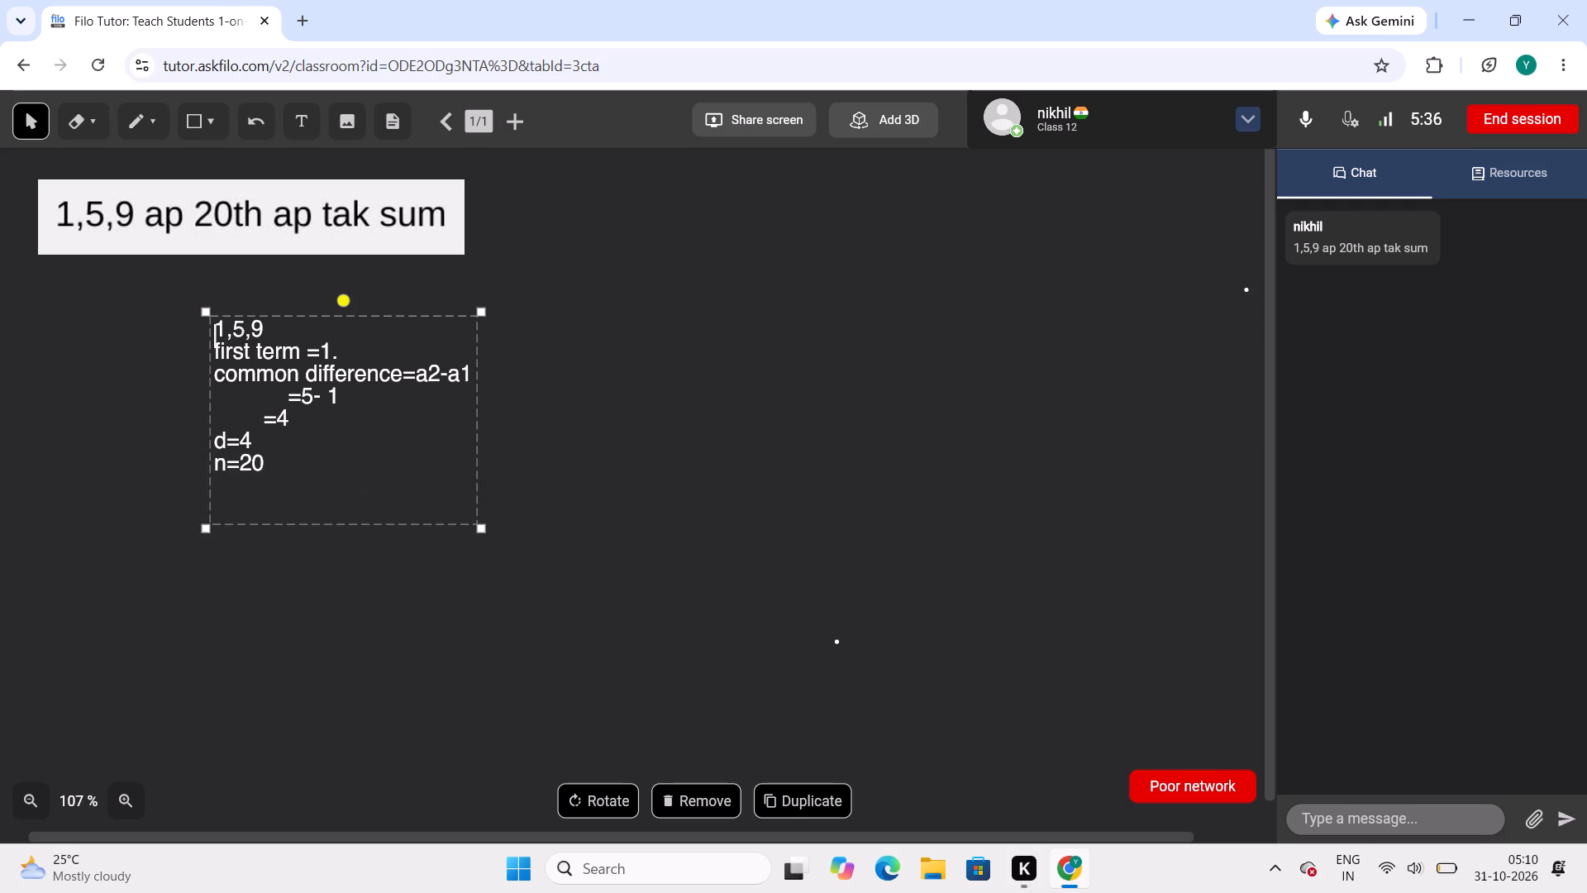
key(s)
text(n=)
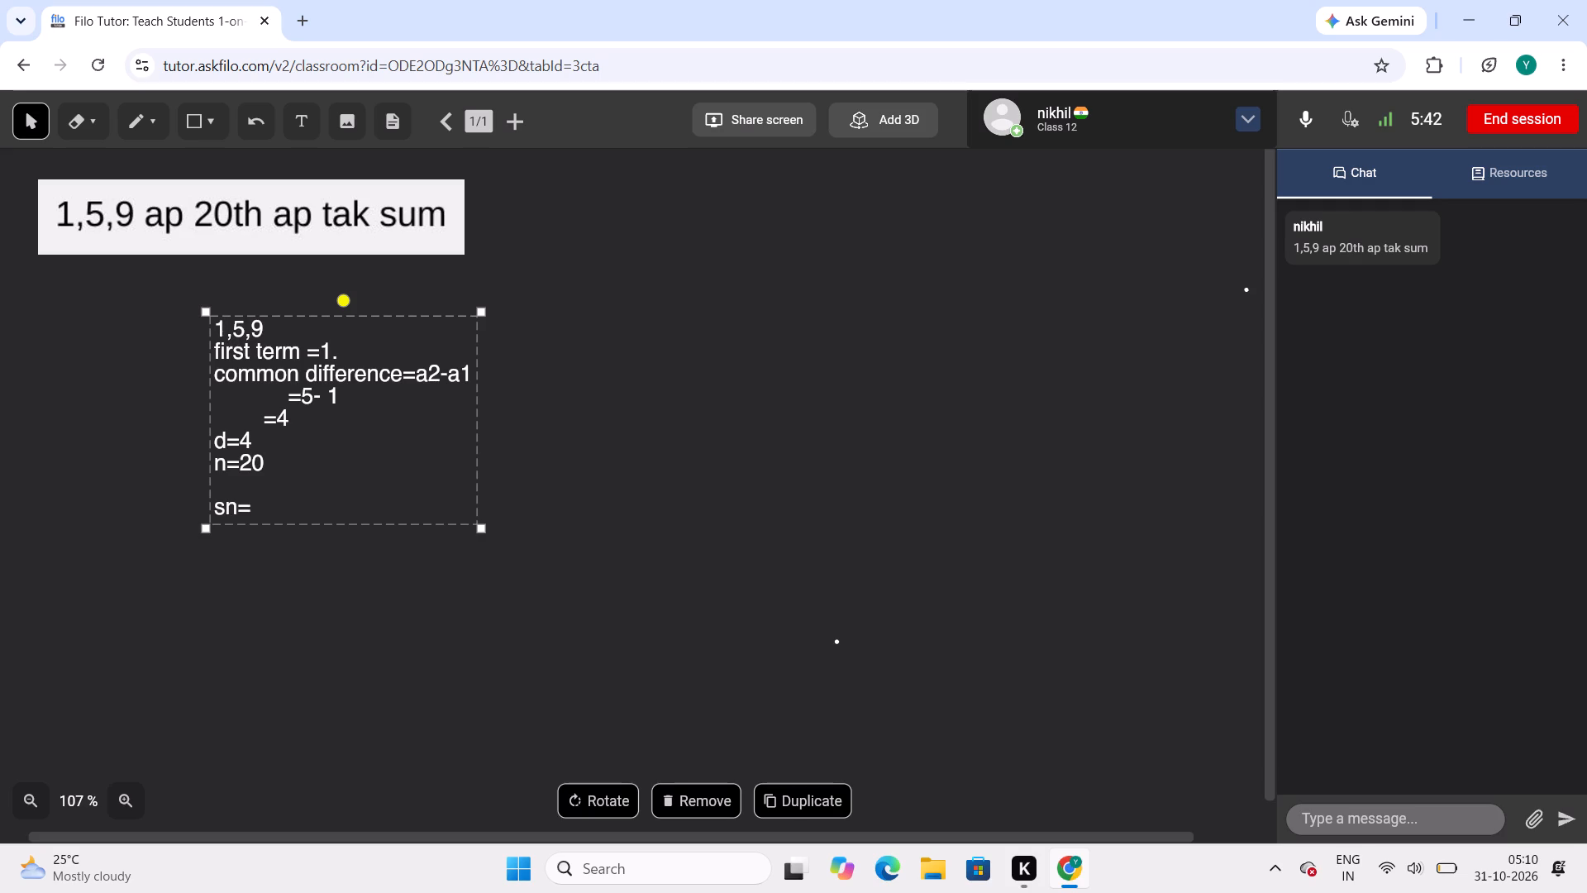
key(n)
key(shift+question)
key(BackSpace)
key(slash)
text(2()
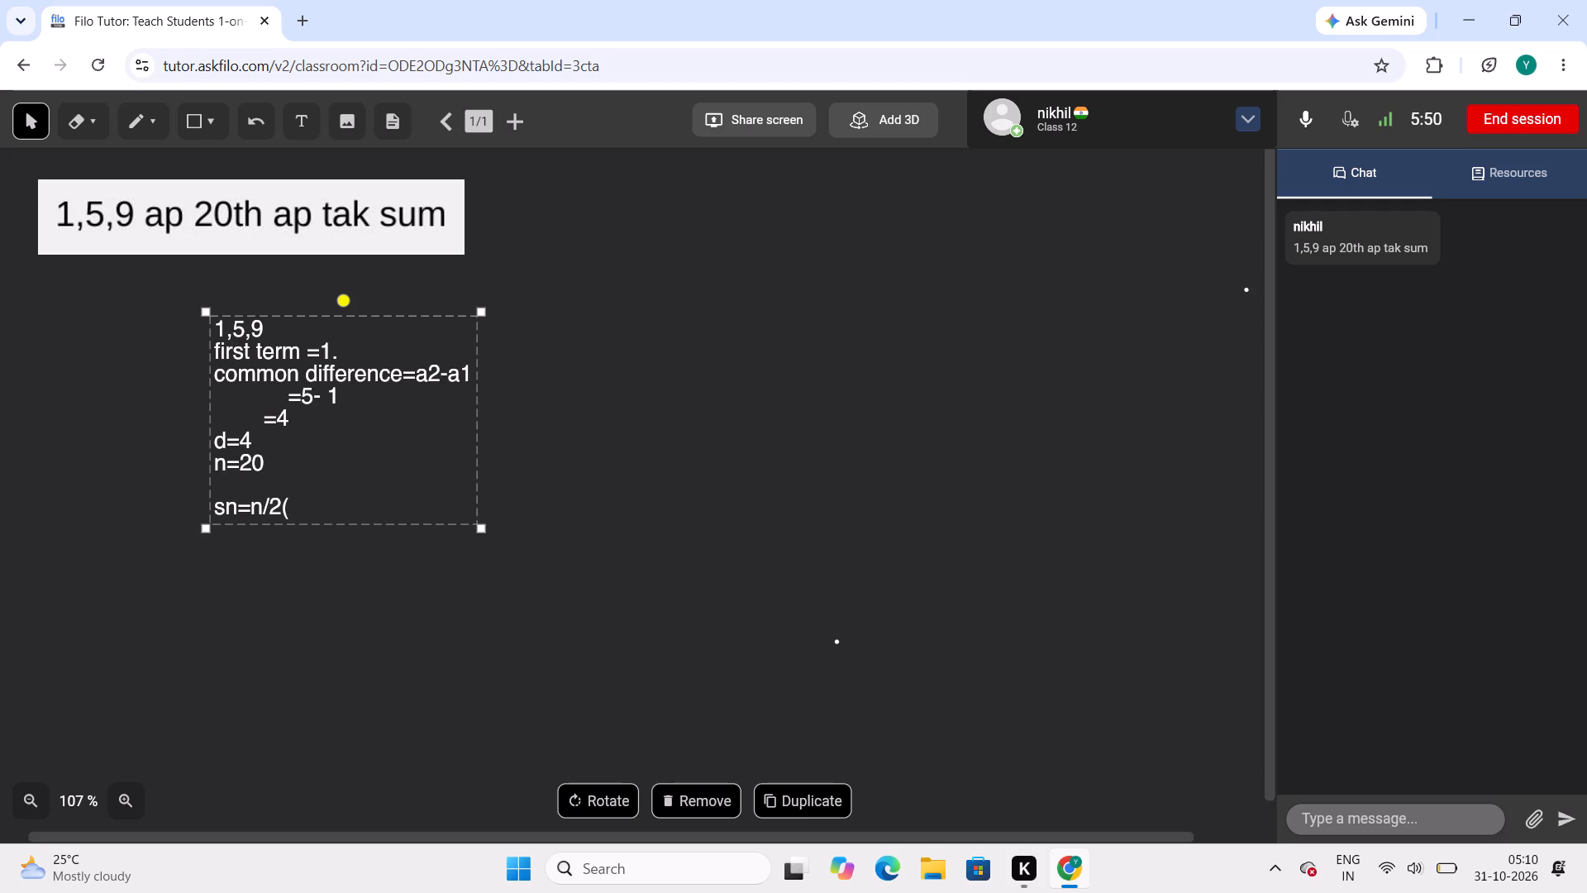
key(2)
key(a)
key(shift+plus)
key(n)
text(-1)
key(0)
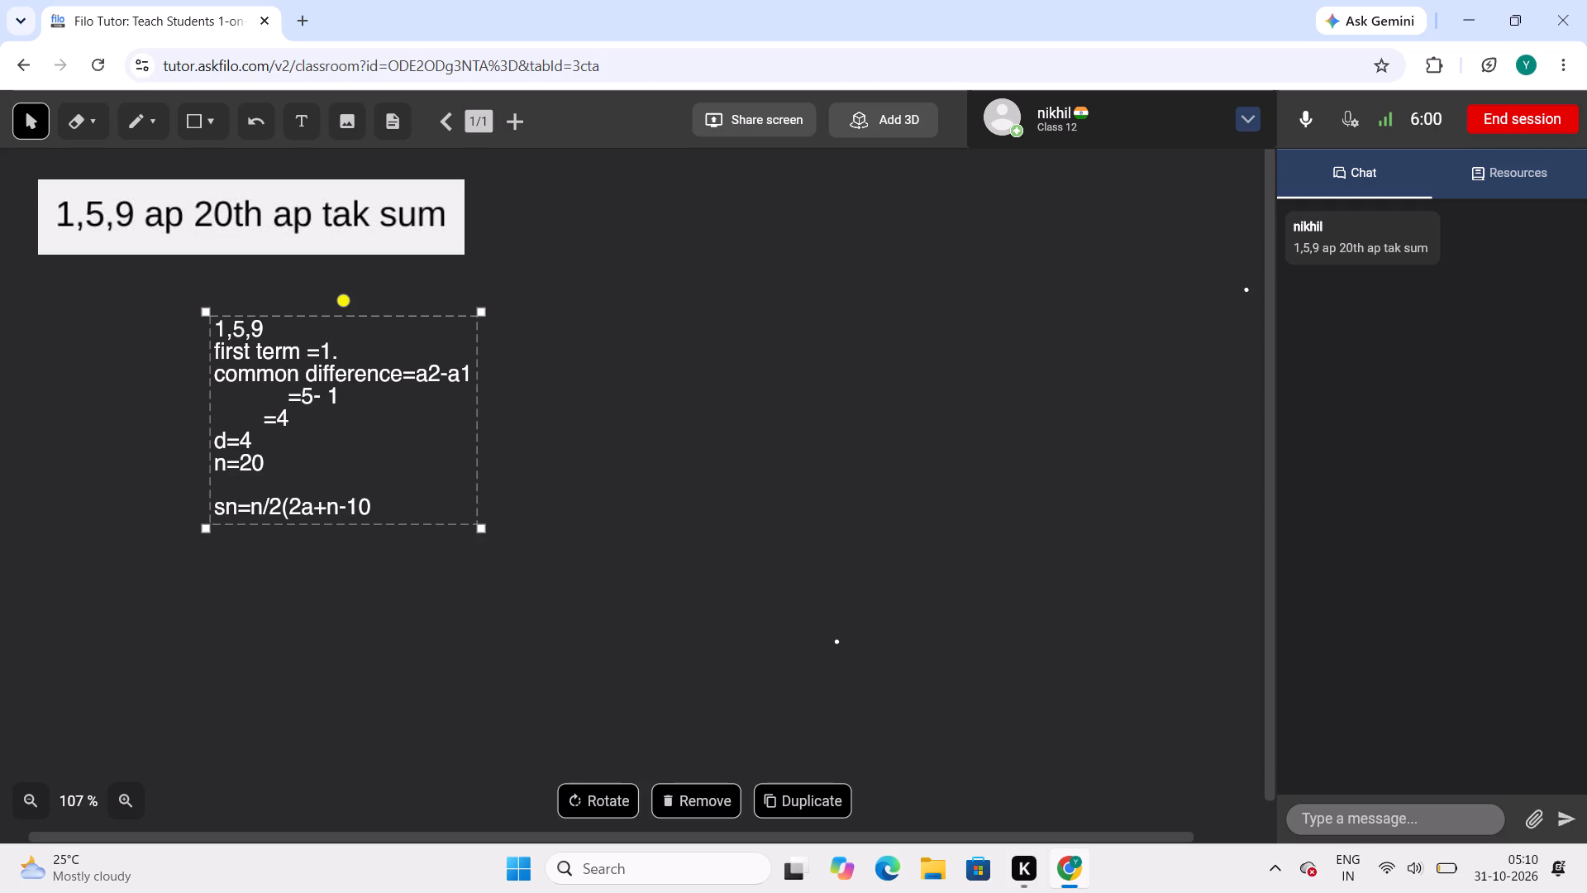
key(BackSpace)
key(shift+parenright)
Bracket the n-1 term and append the common difference so the formula reads "sn=n/2(2a+(n-1)d)".
key(Left)
key(Left)
key(Left)
key(shift+parenleft)
key(BackSpace)
key(Left)
key(9)
key(BackSpace)
key(shift+parenleft)
key(Right)
key(Right)
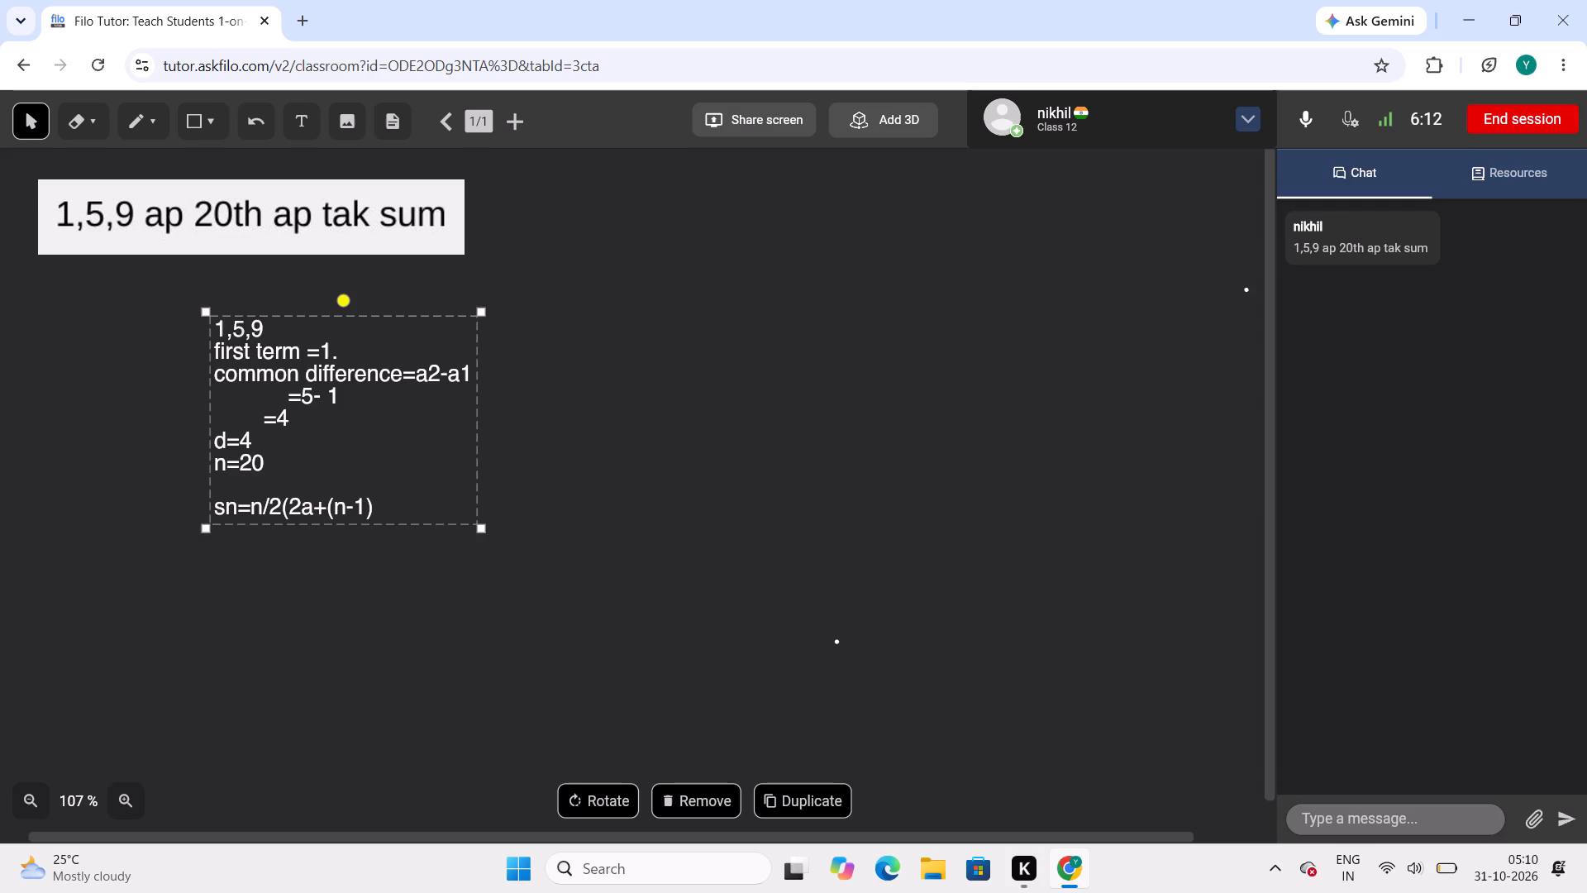
key(Right)
key(Right)
key(d)
key(shift+parenright)
Add the substitution line "s20=10(2+19*4)" directly below the sum formula.
key(Return)
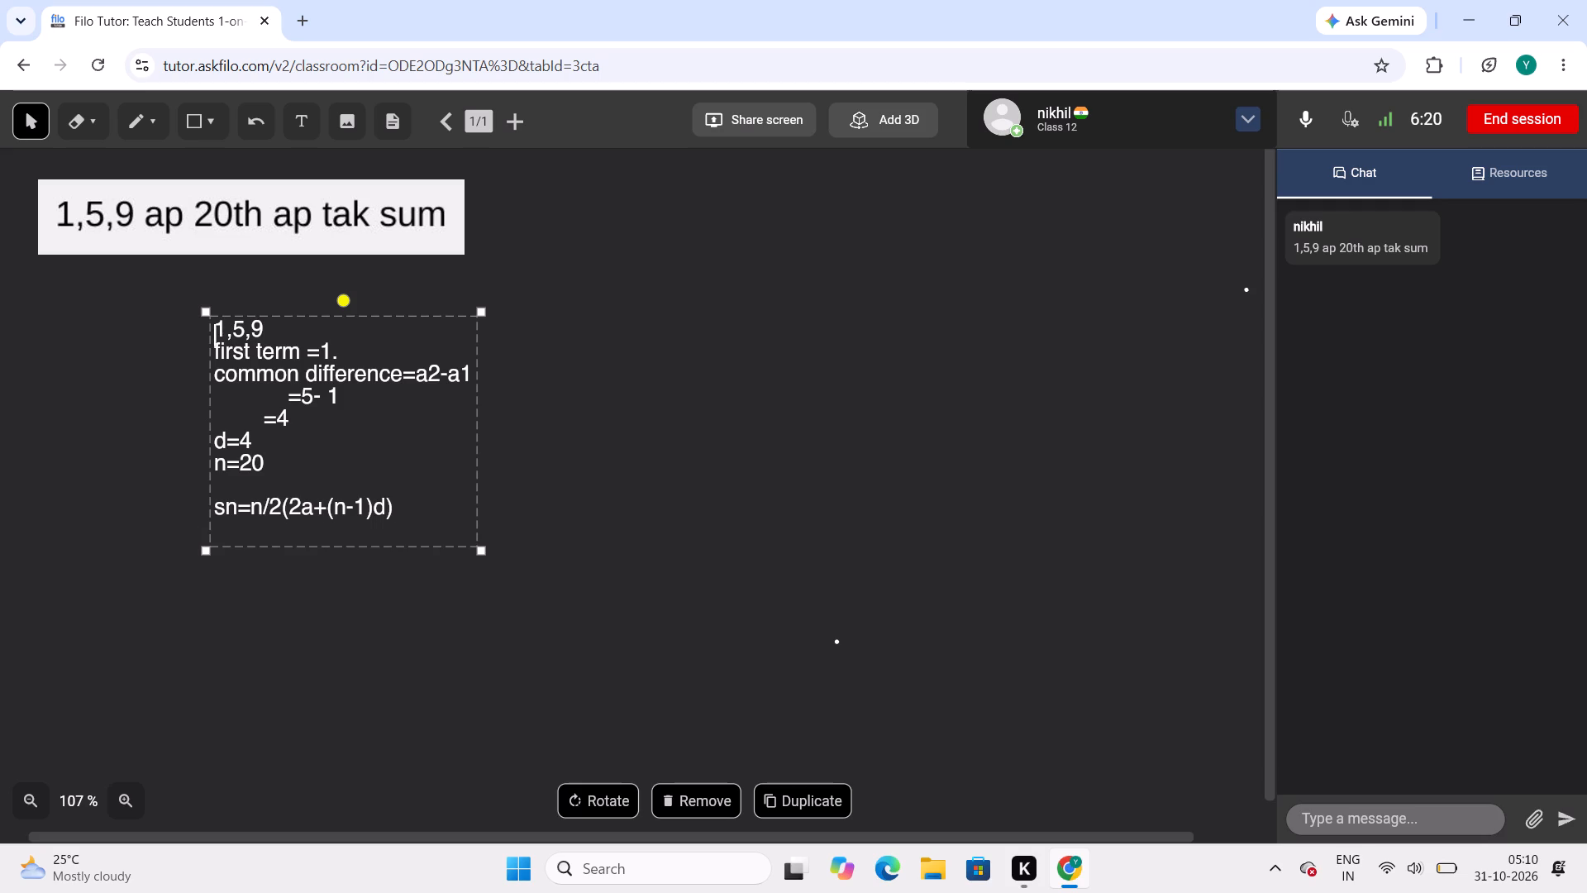
text(s2=)
key(BackSpace)
key(0)
key(equal)
key(1)
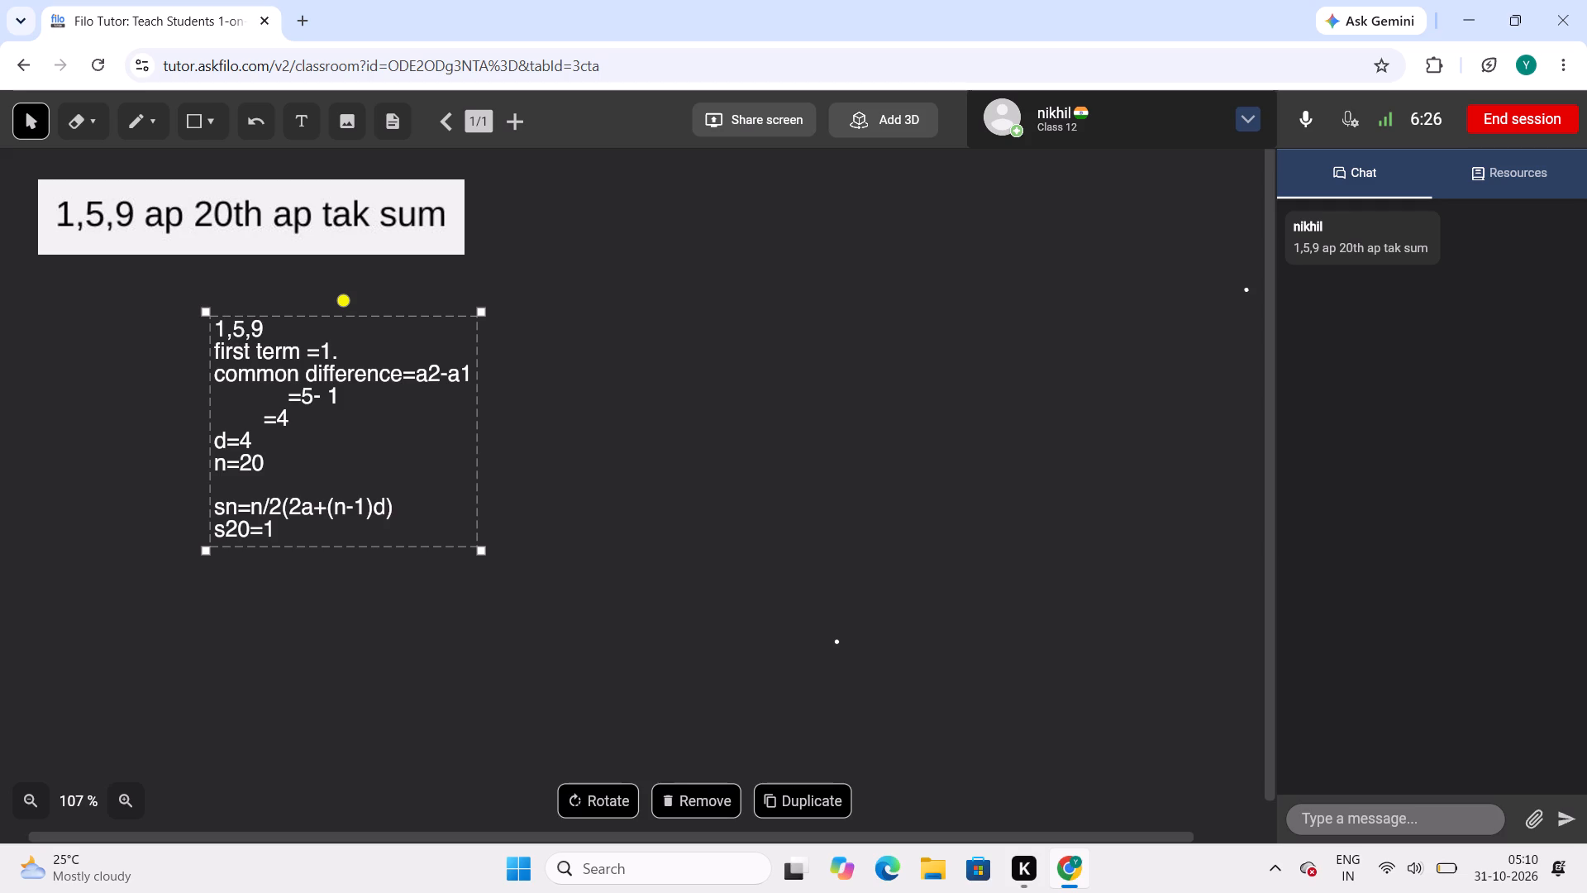
key(0)
key(shift+parenleft)
key(shift+at)
key(BackSpace)
key(2)
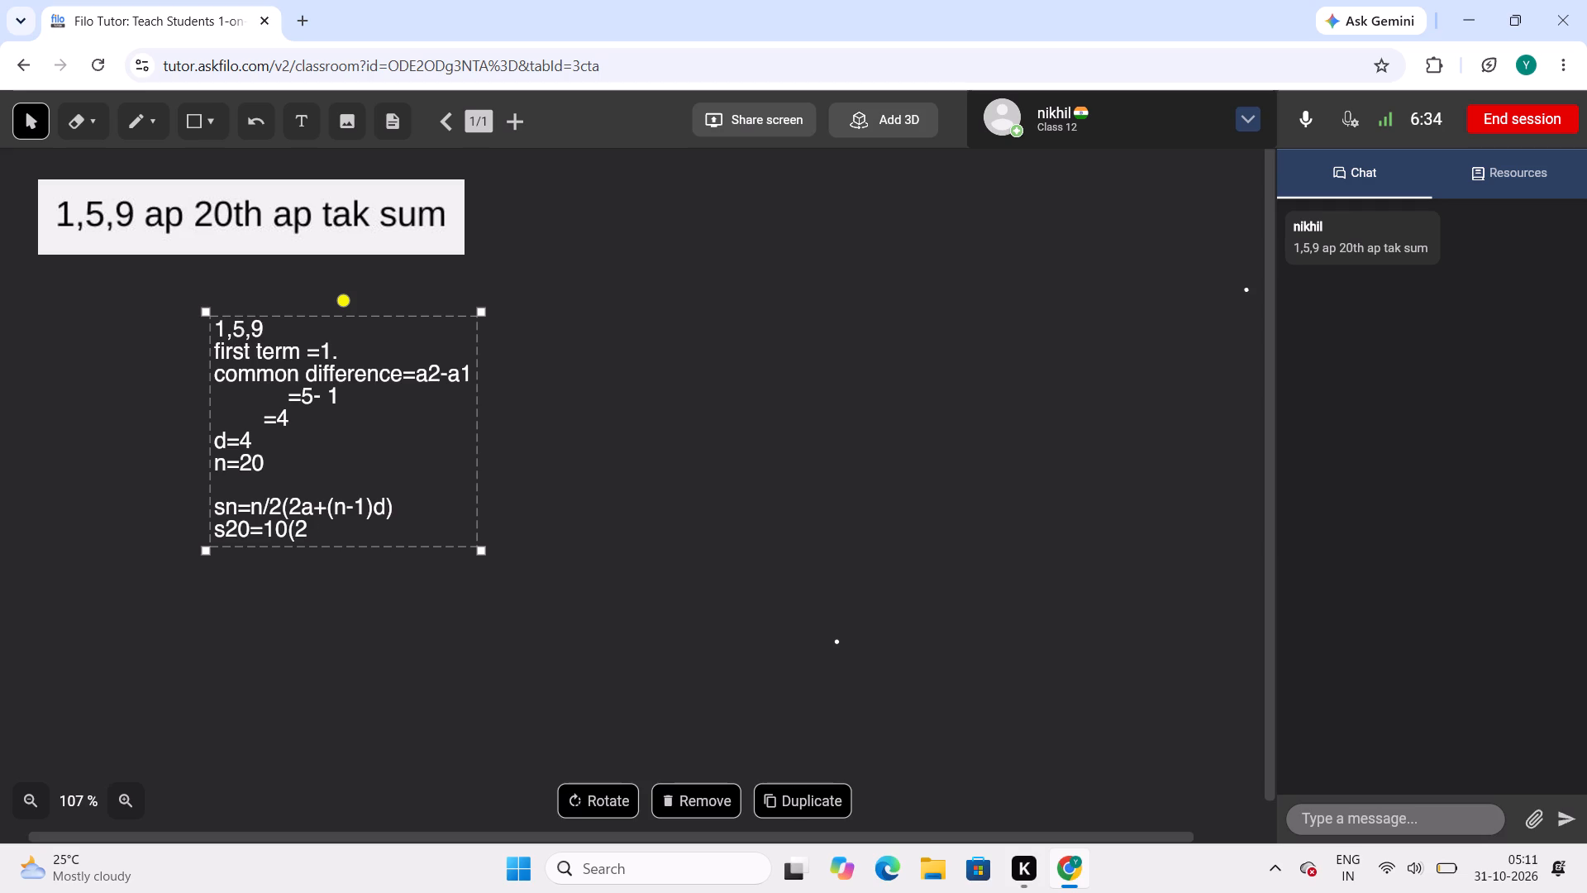
key(shift+plus)
text(19)
key(shift+asterisk)
key(4)
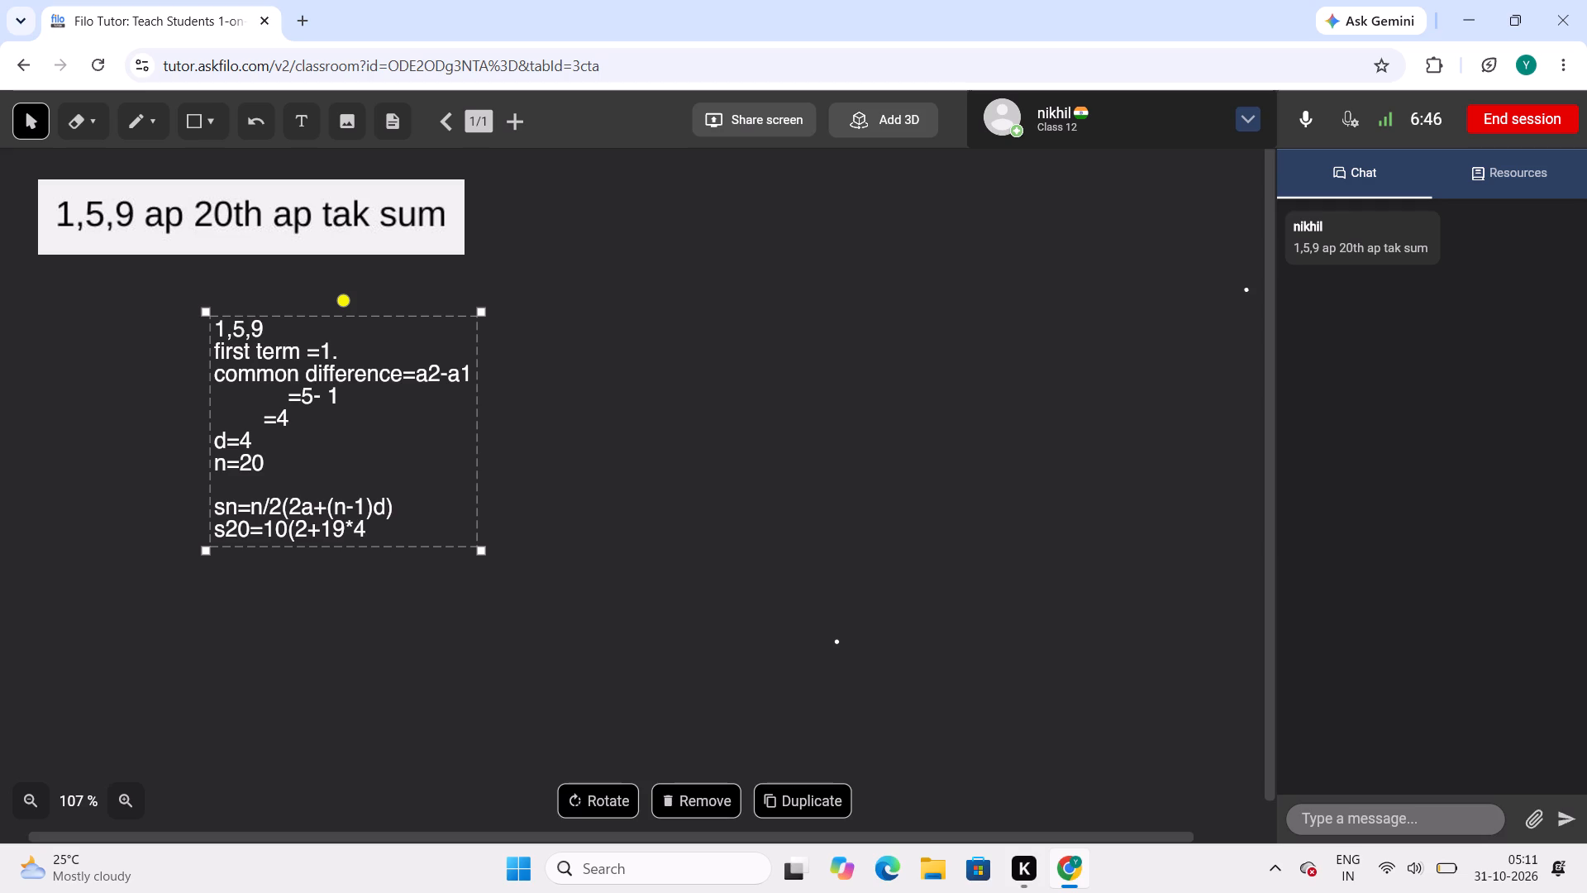
key(shift+parenright)
Add the simplified line "s20=10(78)" directly below the substitution line, closing the low-battery alert that interrupts the entry.
key(Return)
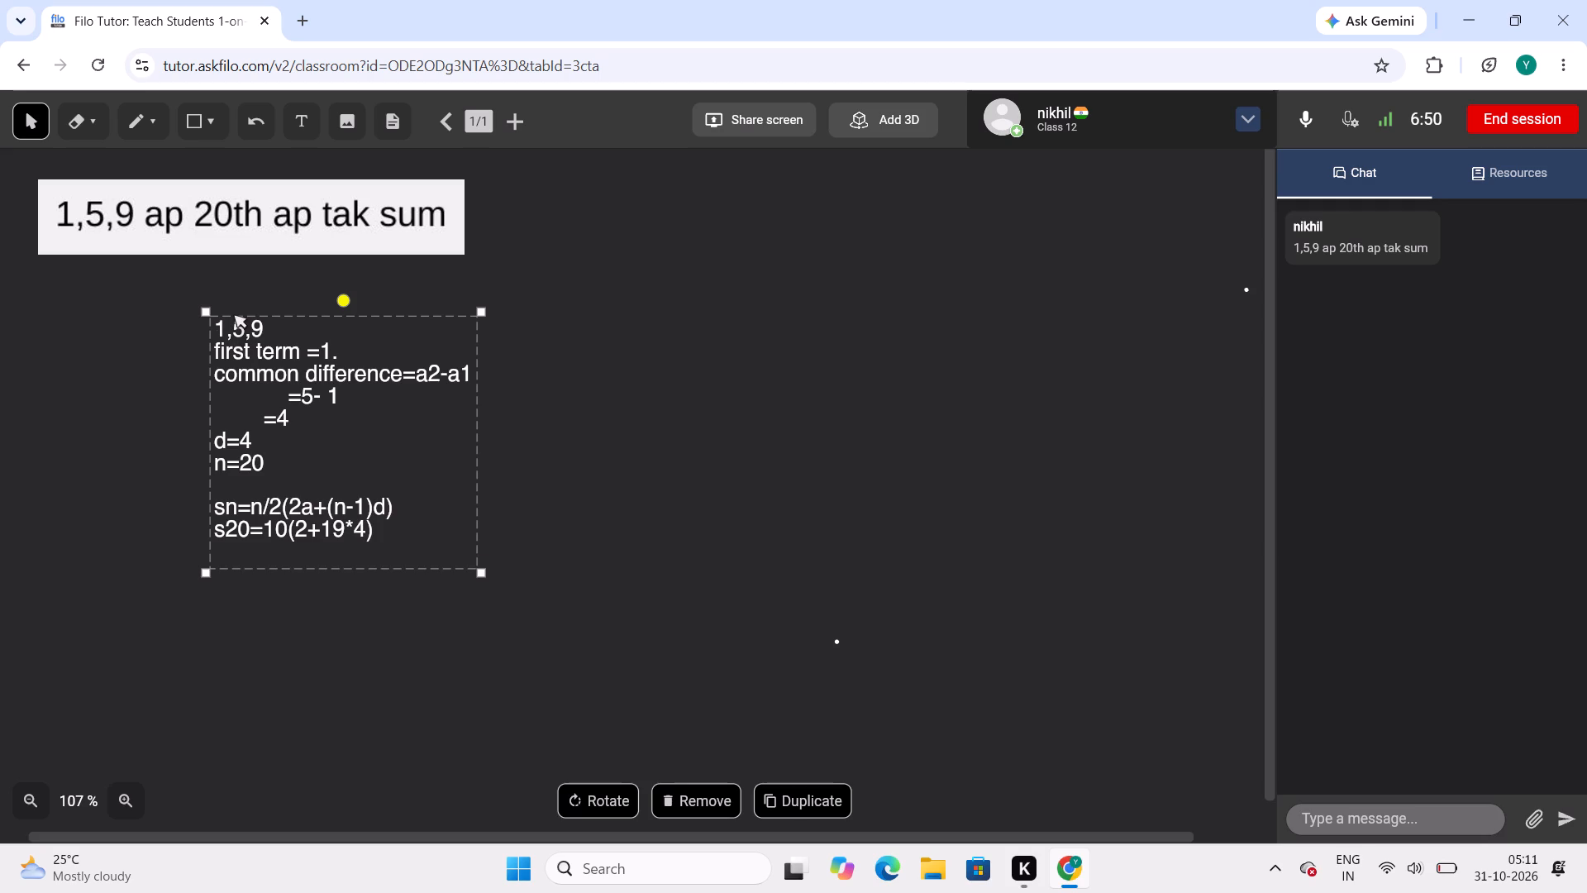
text(s20)
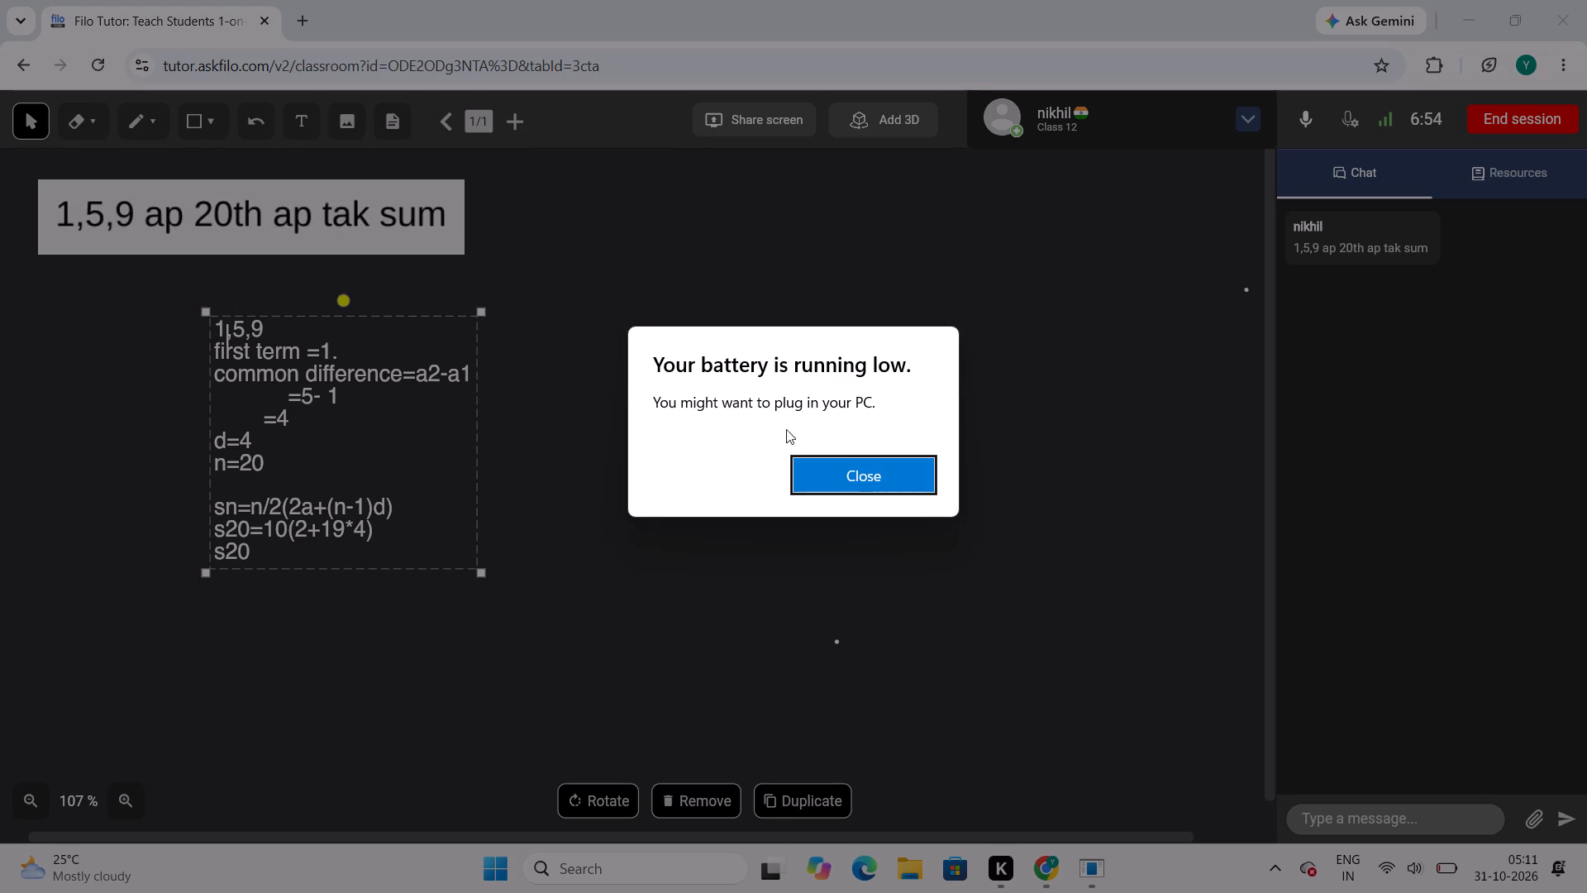
click(861, 481)
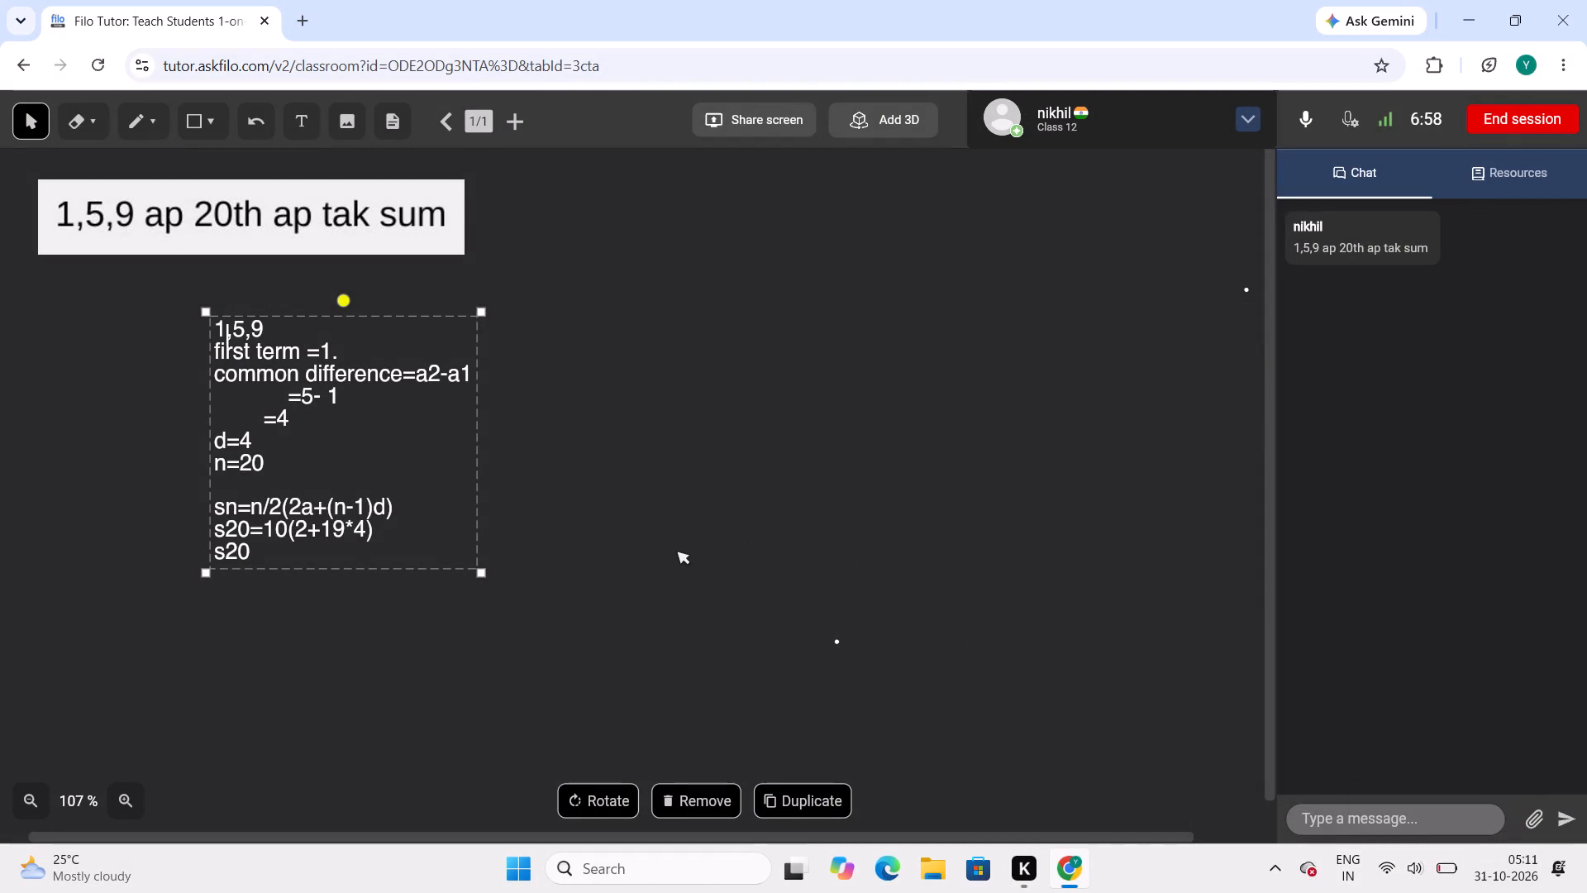
key(equal)
text(10)
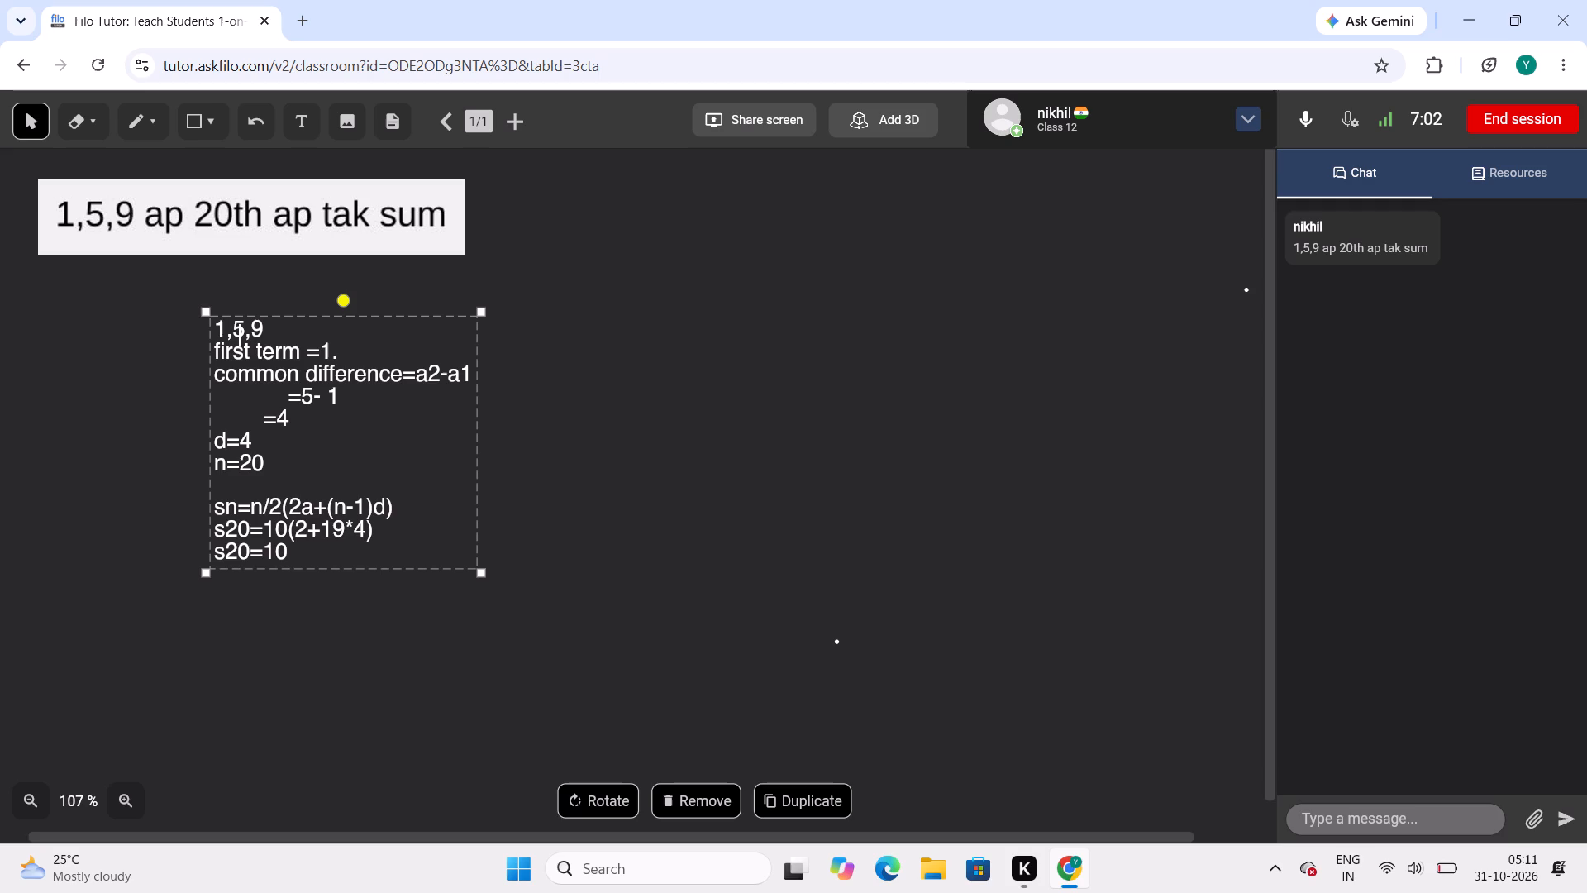
key(shift+parenleft)
key(2)
key(BackSpace)
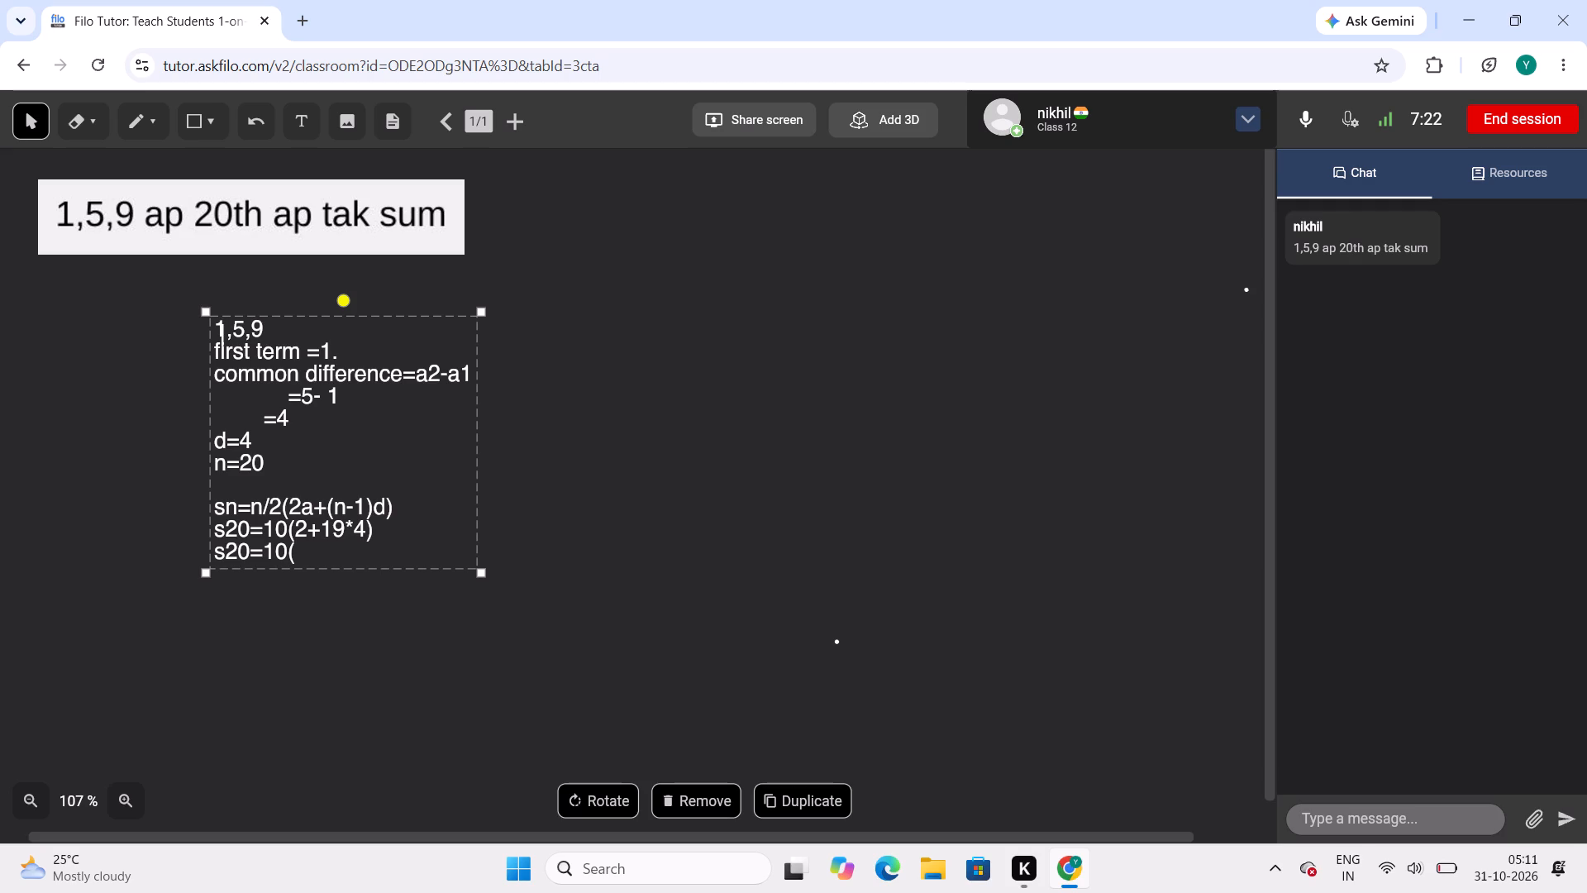
text(78)
key(shift+parenright)
Add the result line "s20=780" below "s20=10(78)".
key(Return)
text(s20)
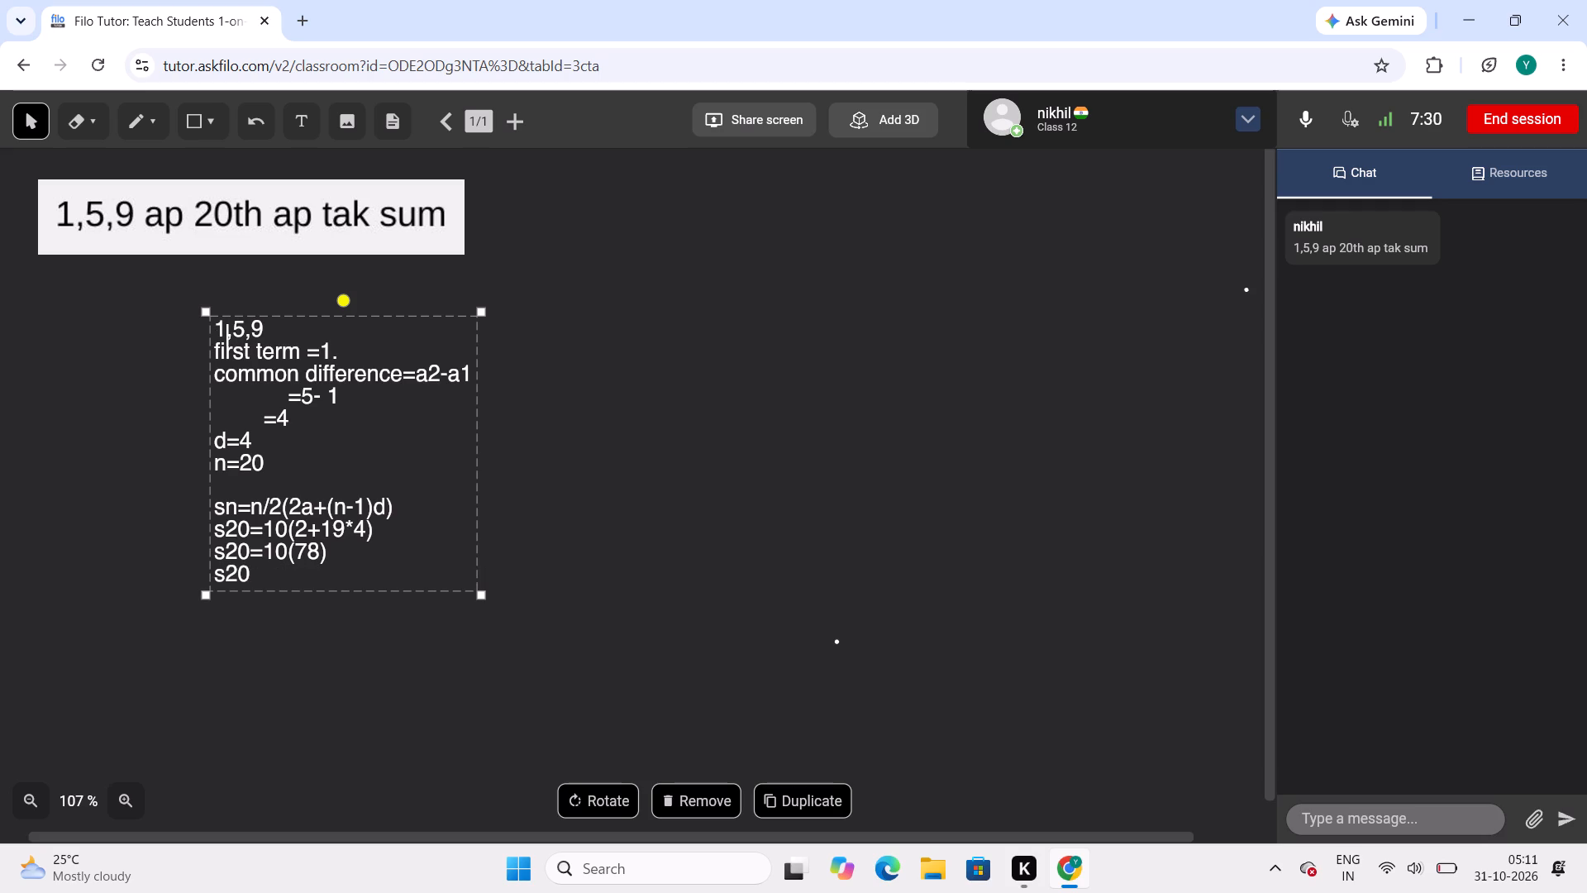
key(equal)
text(780)
Add an indented "ans" label on a new line below "s20=780".
key(Return)
key(space)
key(space)
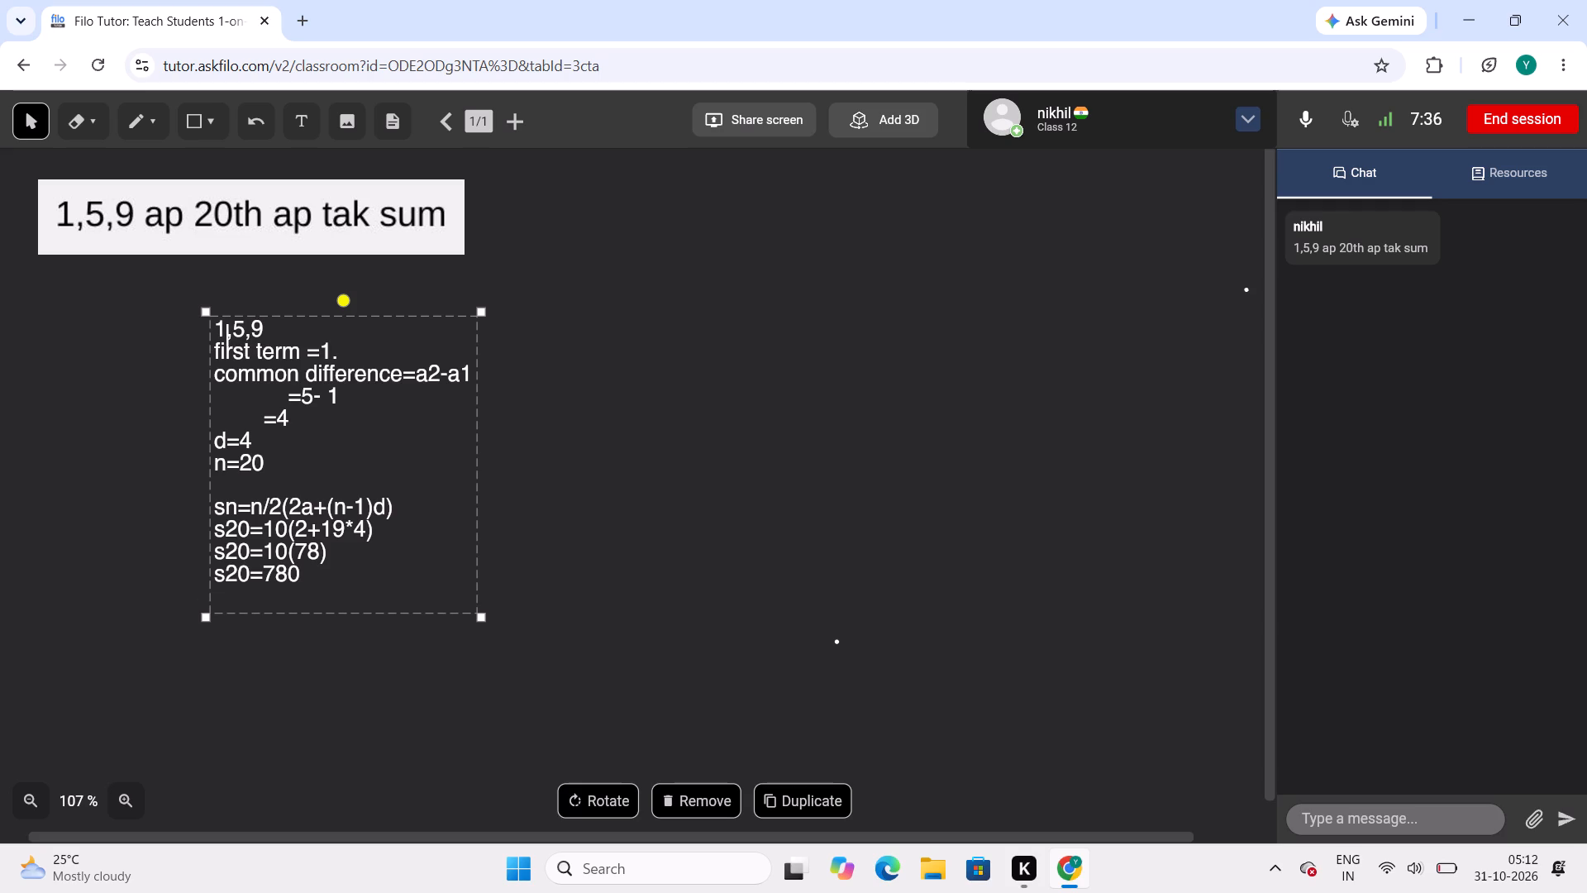
key(space)
key(space)
key(space)
key(space)
key(space)
key(space)
key(space)
key(space)
key(space)
text(ansa)
key(BackSpace)
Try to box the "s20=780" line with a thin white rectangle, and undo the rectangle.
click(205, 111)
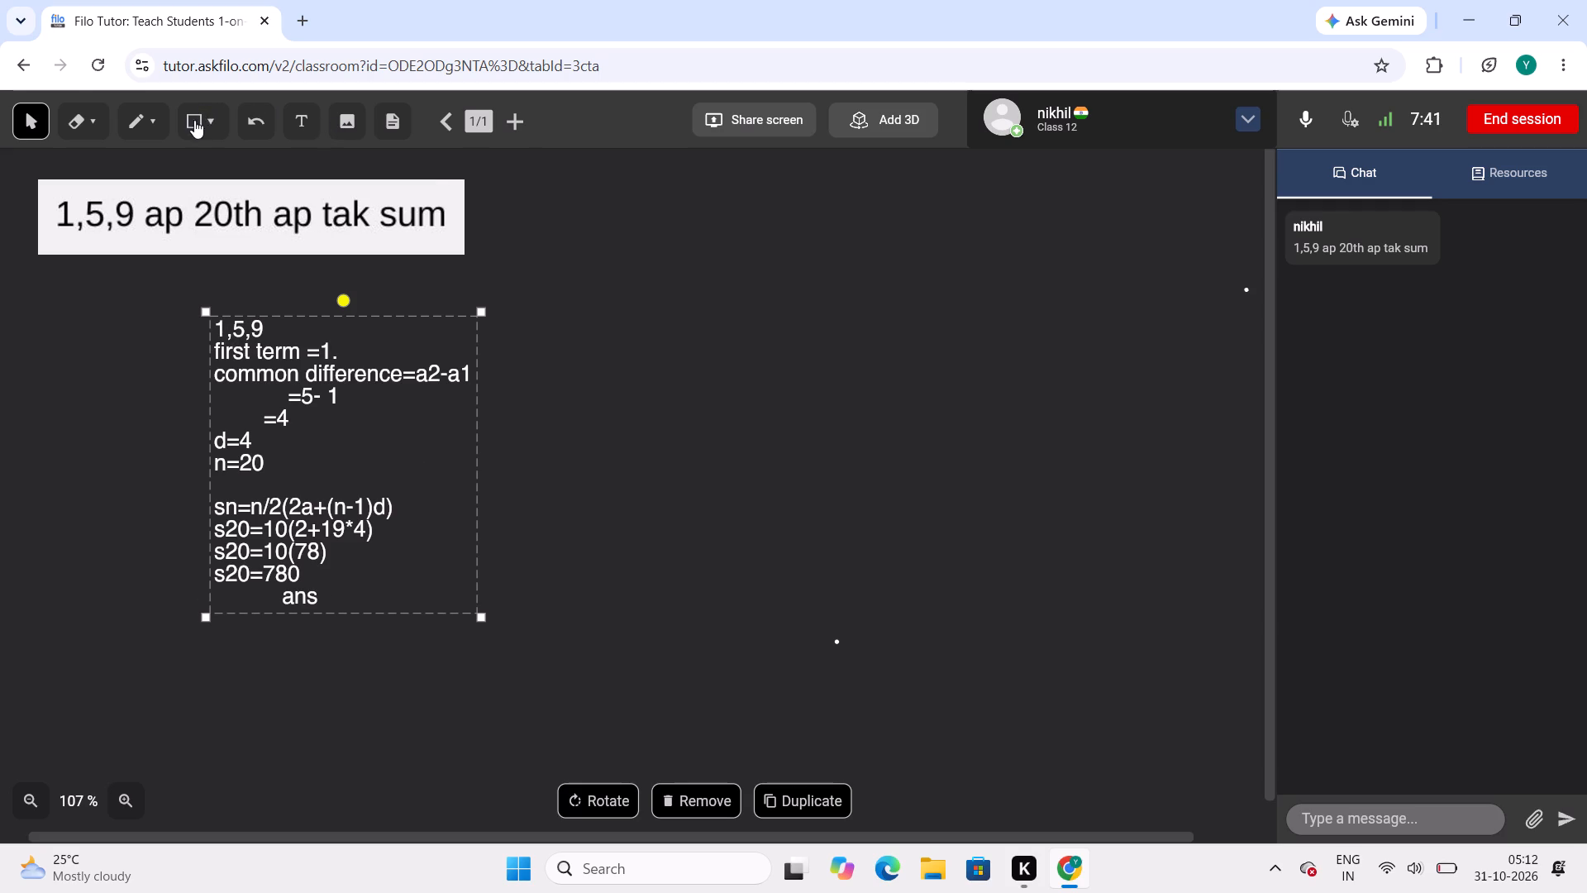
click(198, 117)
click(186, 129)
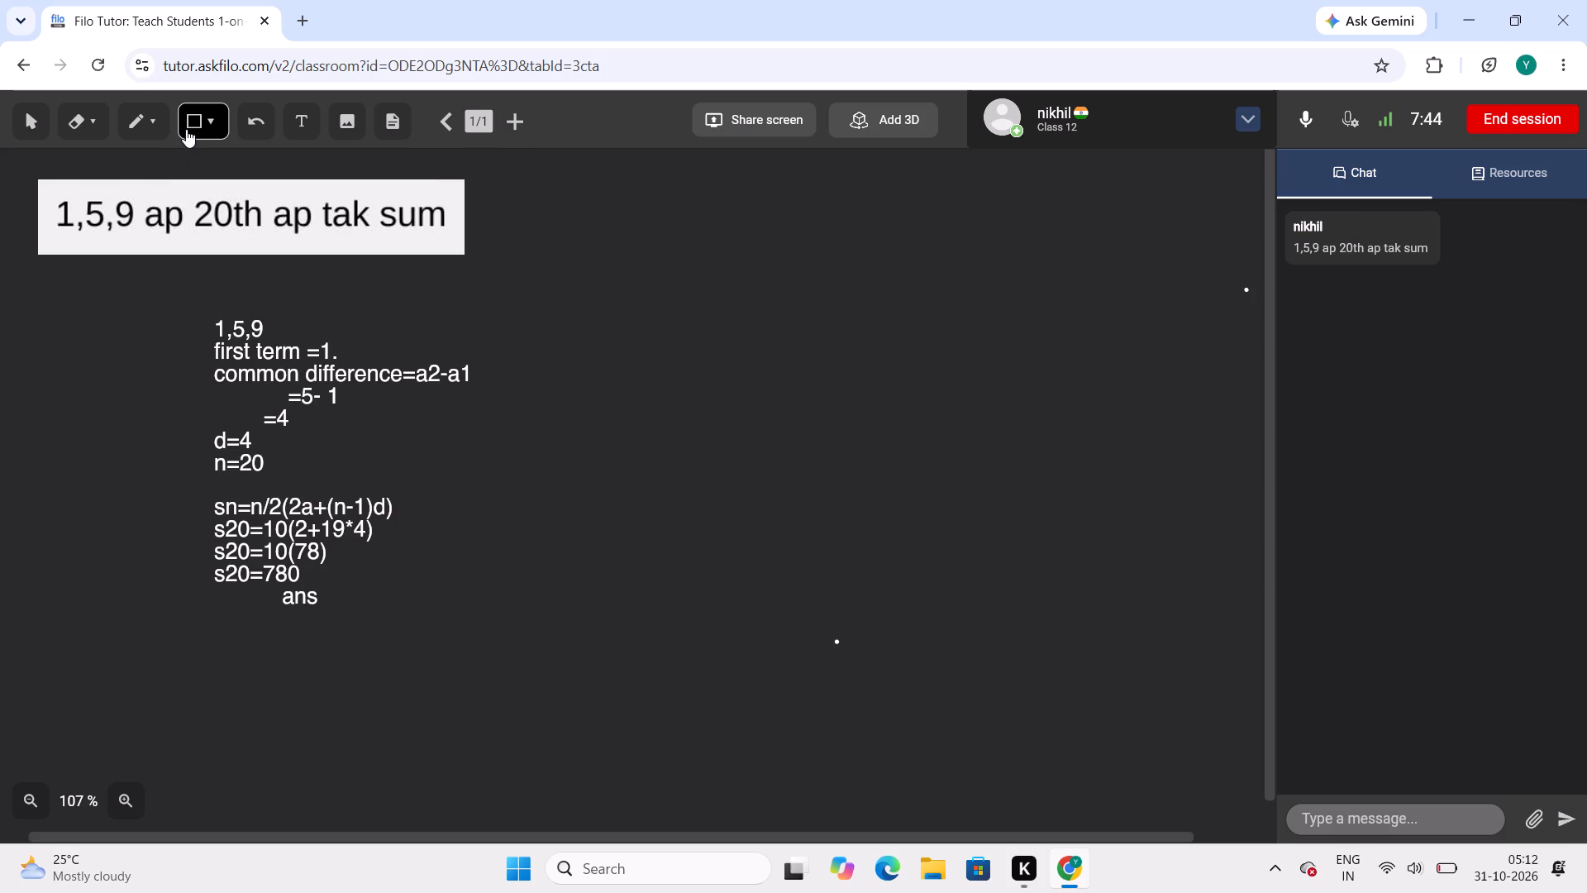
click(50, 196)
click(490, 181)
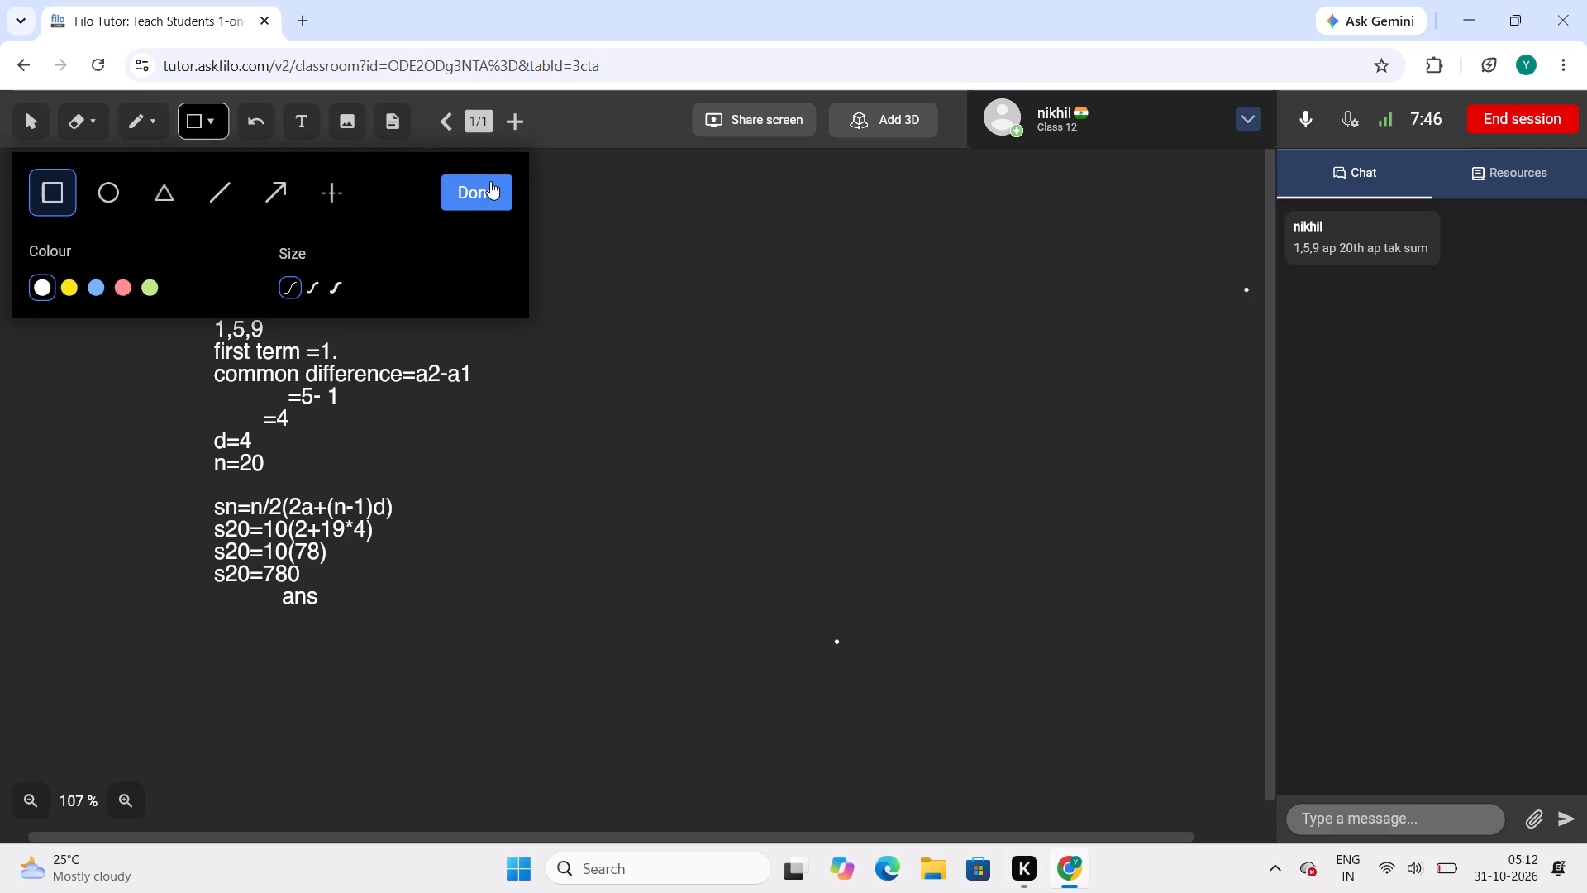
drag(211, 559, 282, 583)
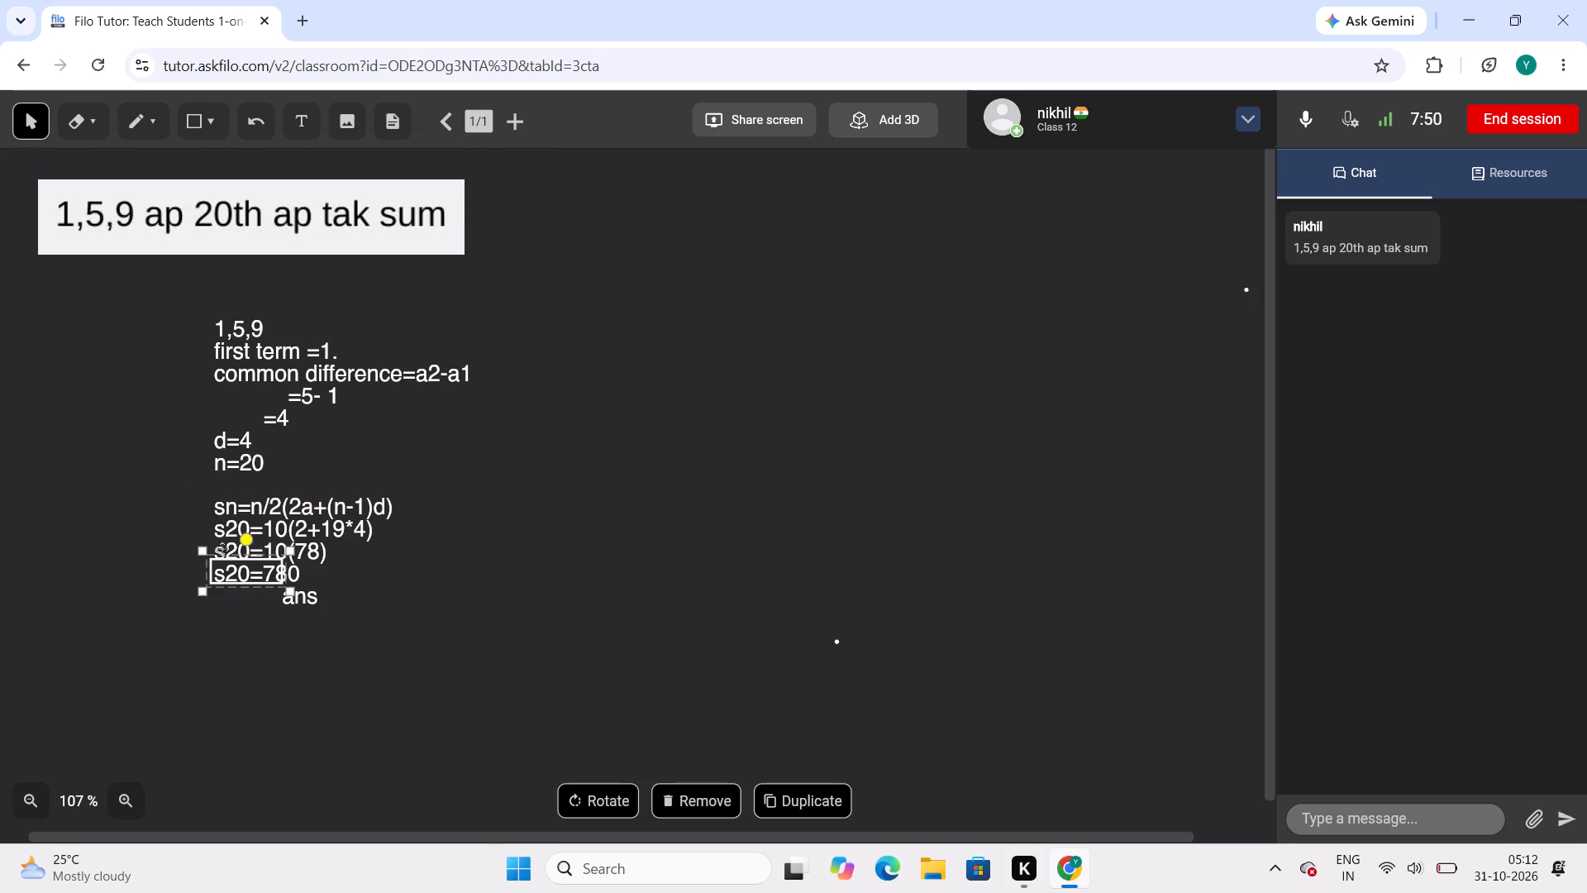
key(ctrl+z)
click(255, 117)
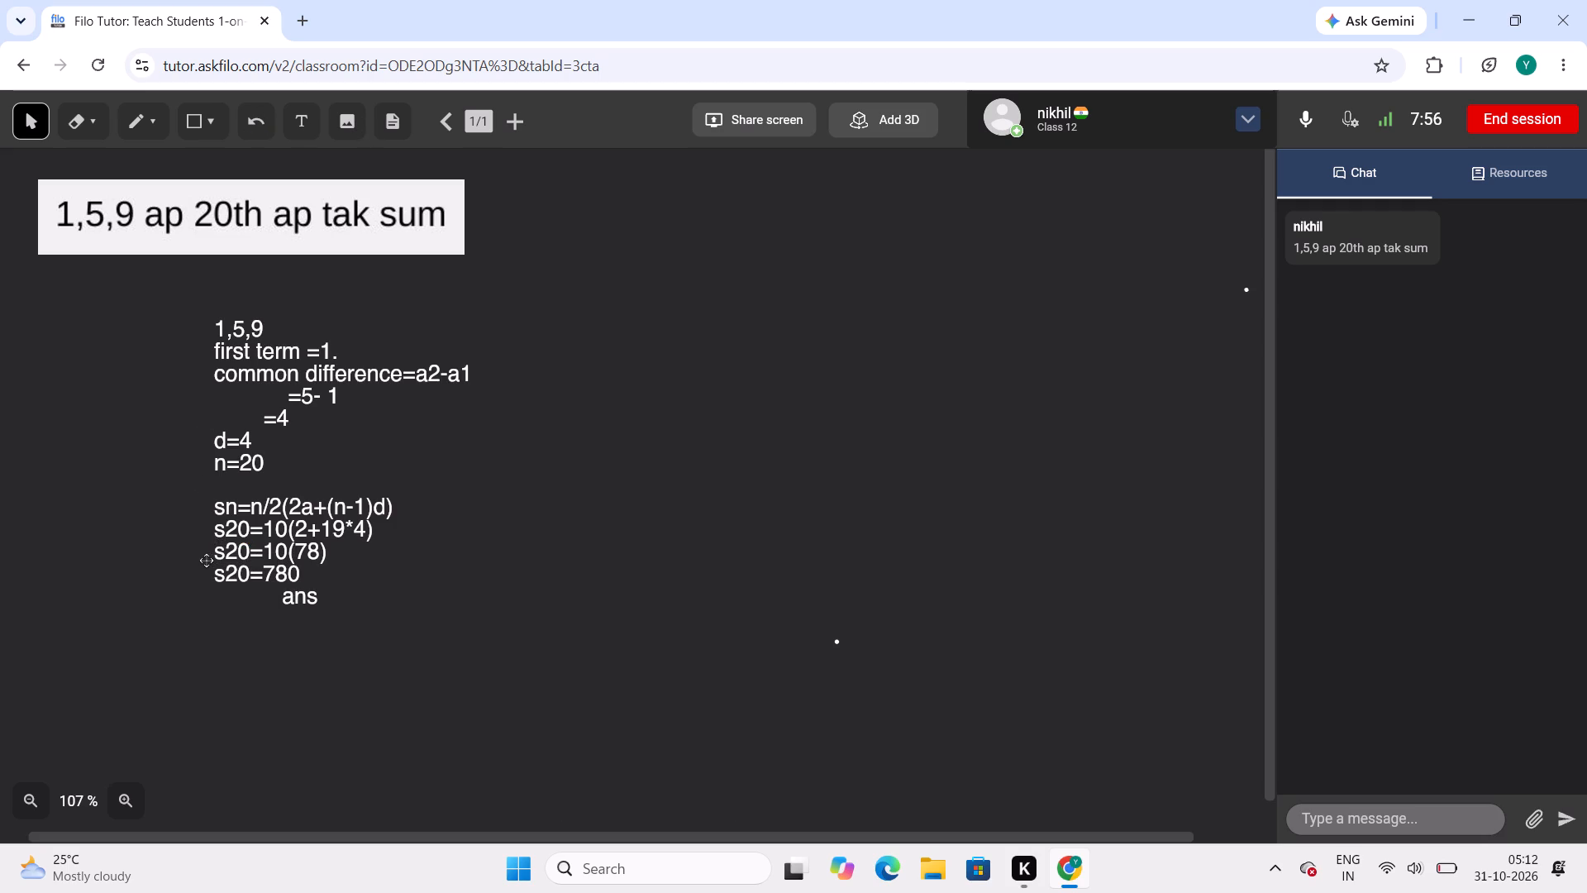
Move the whole solution text block slightly right and down on the whiteboard.
drag(207, 562, 268, 580)
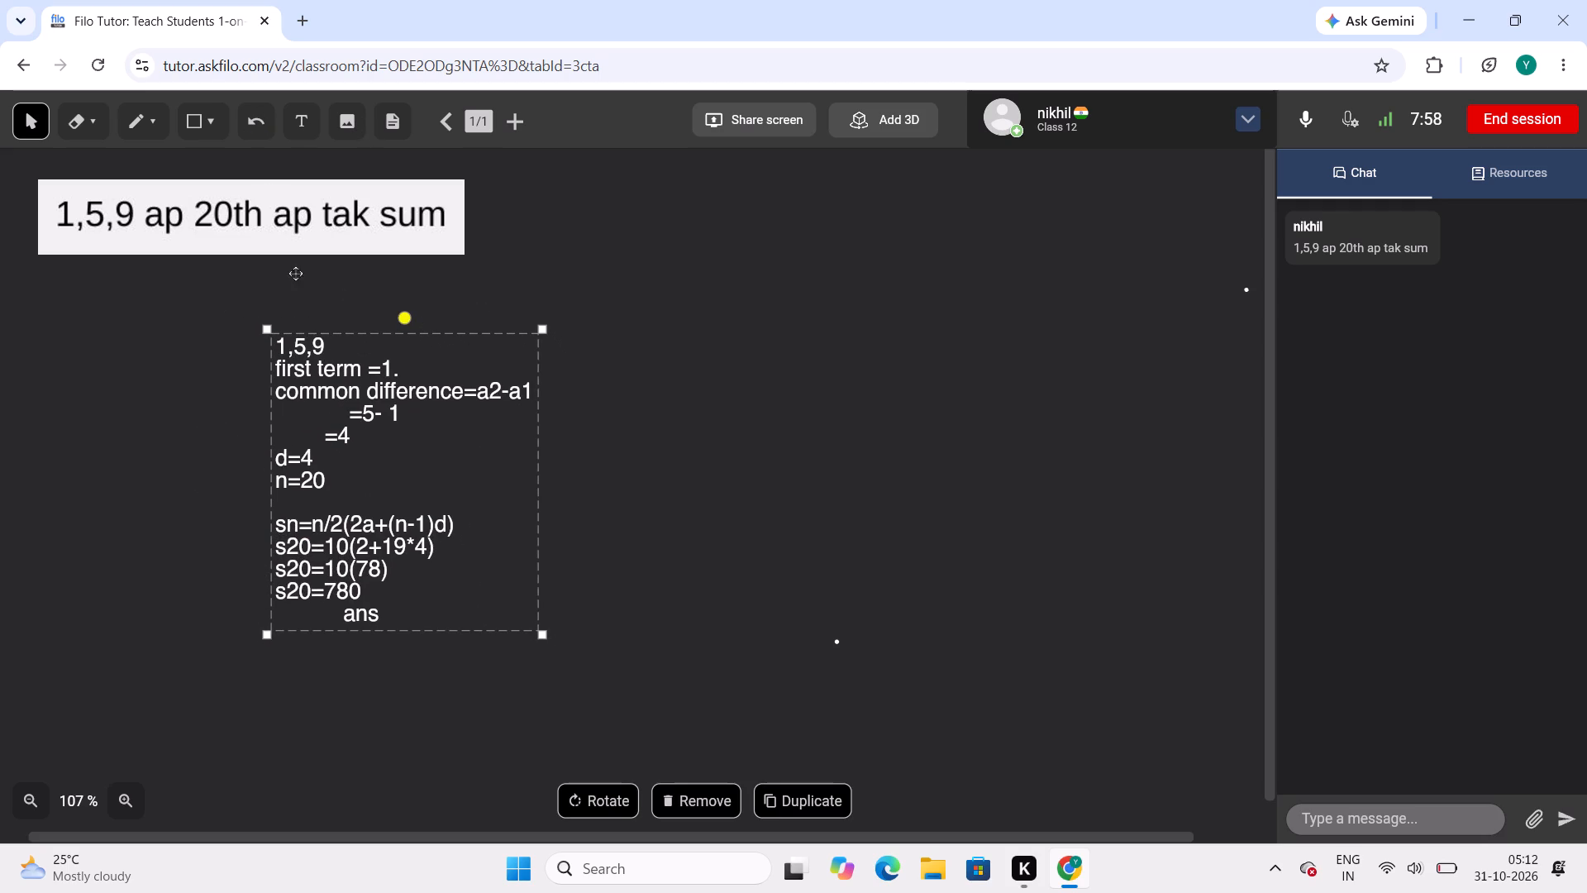
click(351, 551)
Draw a thin white rectangle enclosing both the "s20=780" line and the "ans" label.
click(190, 121)
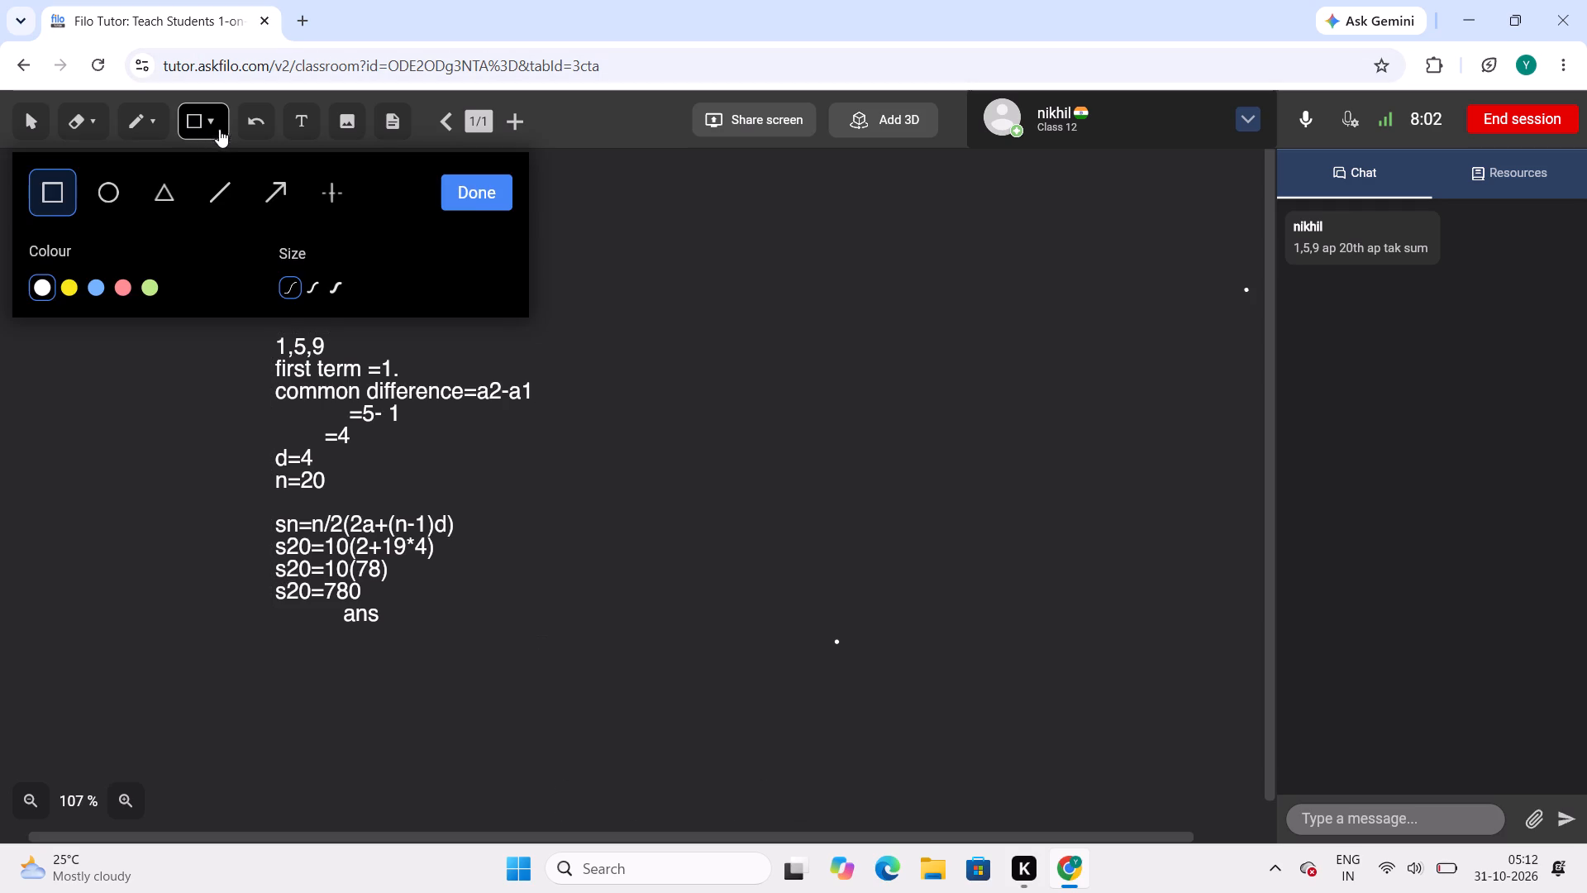
click(50, 198)
click(484, 182)
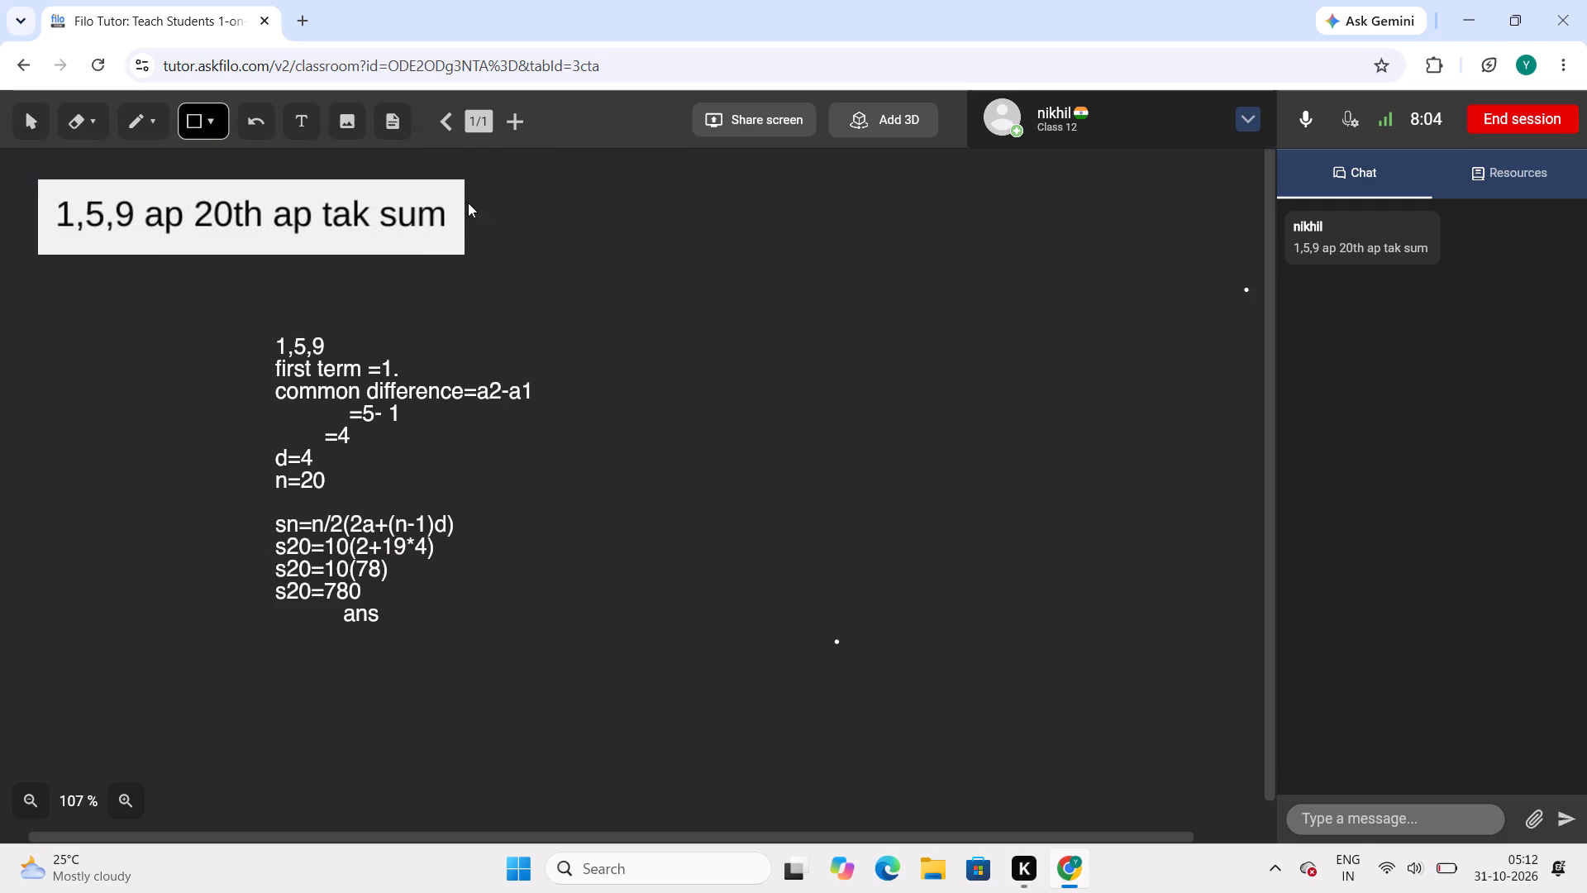
drag(268, 579, 395, 644)
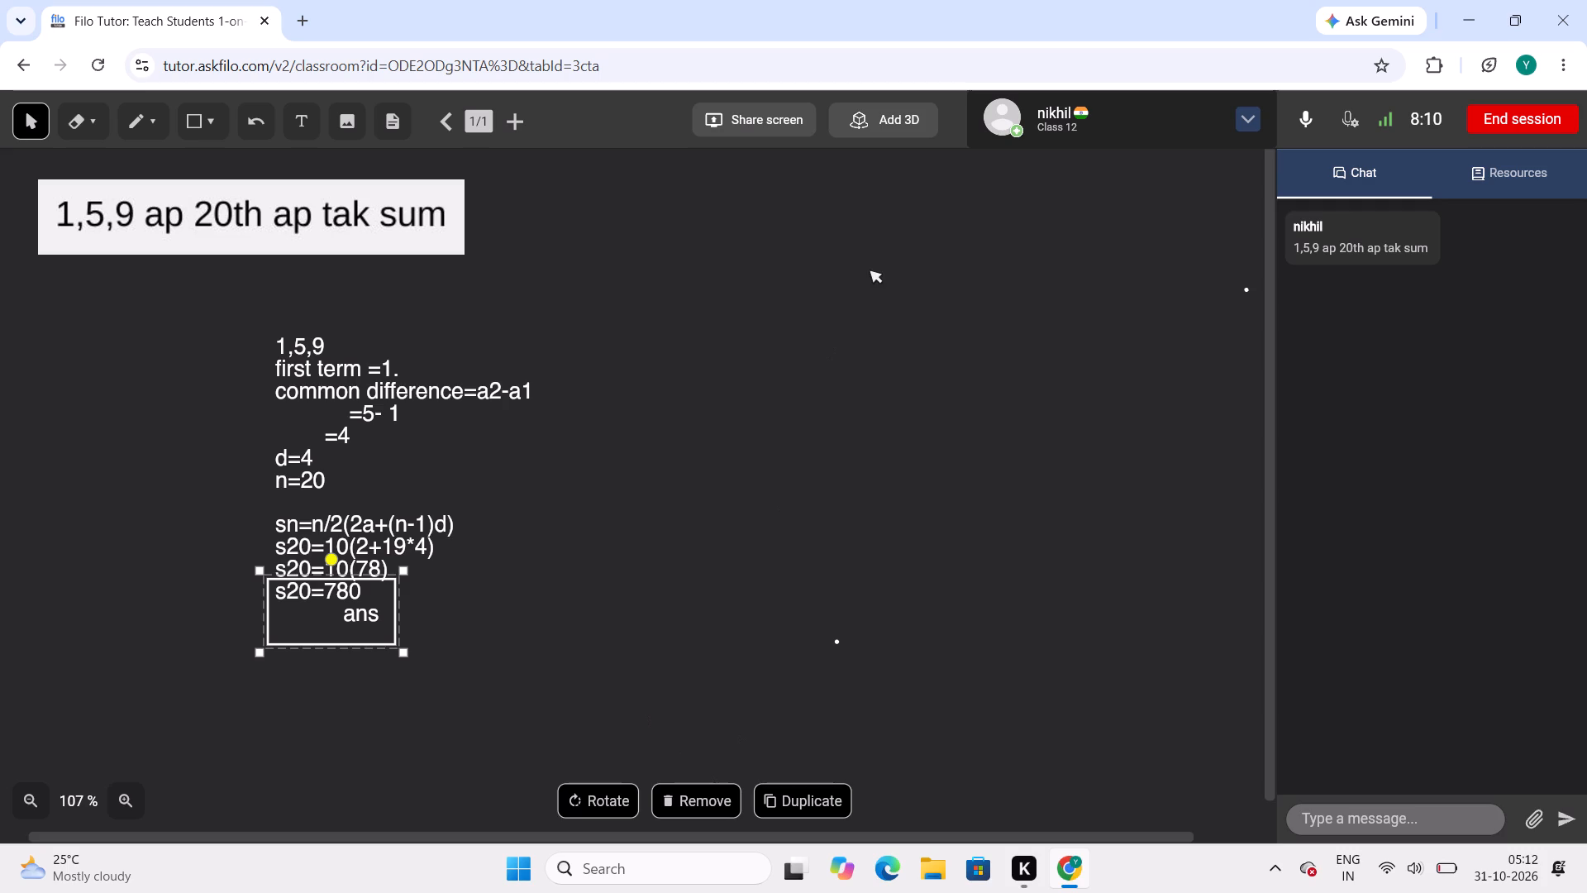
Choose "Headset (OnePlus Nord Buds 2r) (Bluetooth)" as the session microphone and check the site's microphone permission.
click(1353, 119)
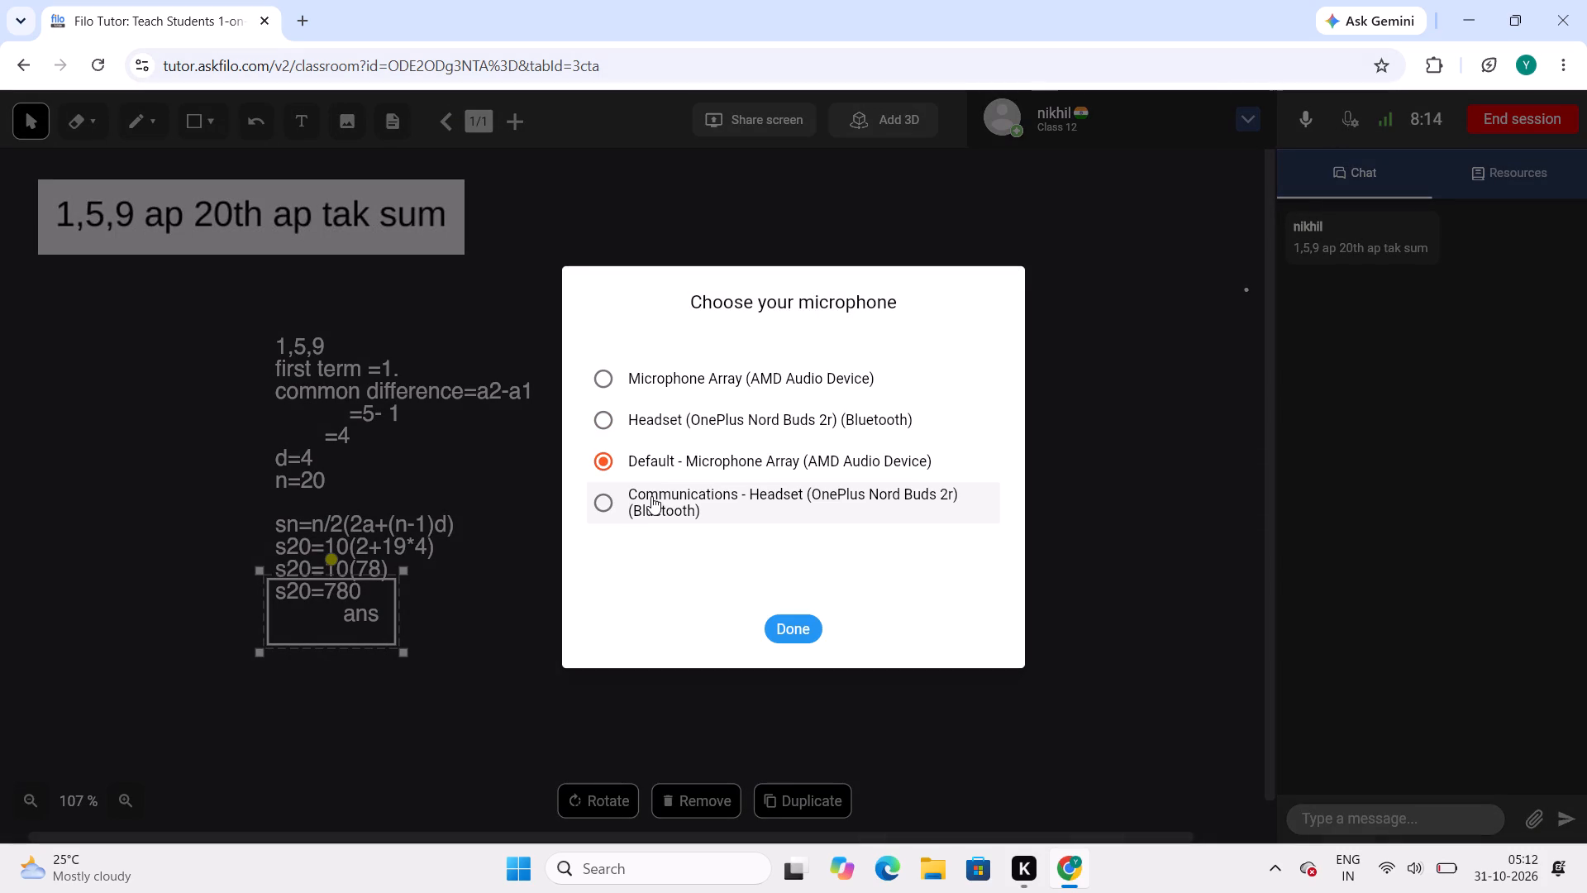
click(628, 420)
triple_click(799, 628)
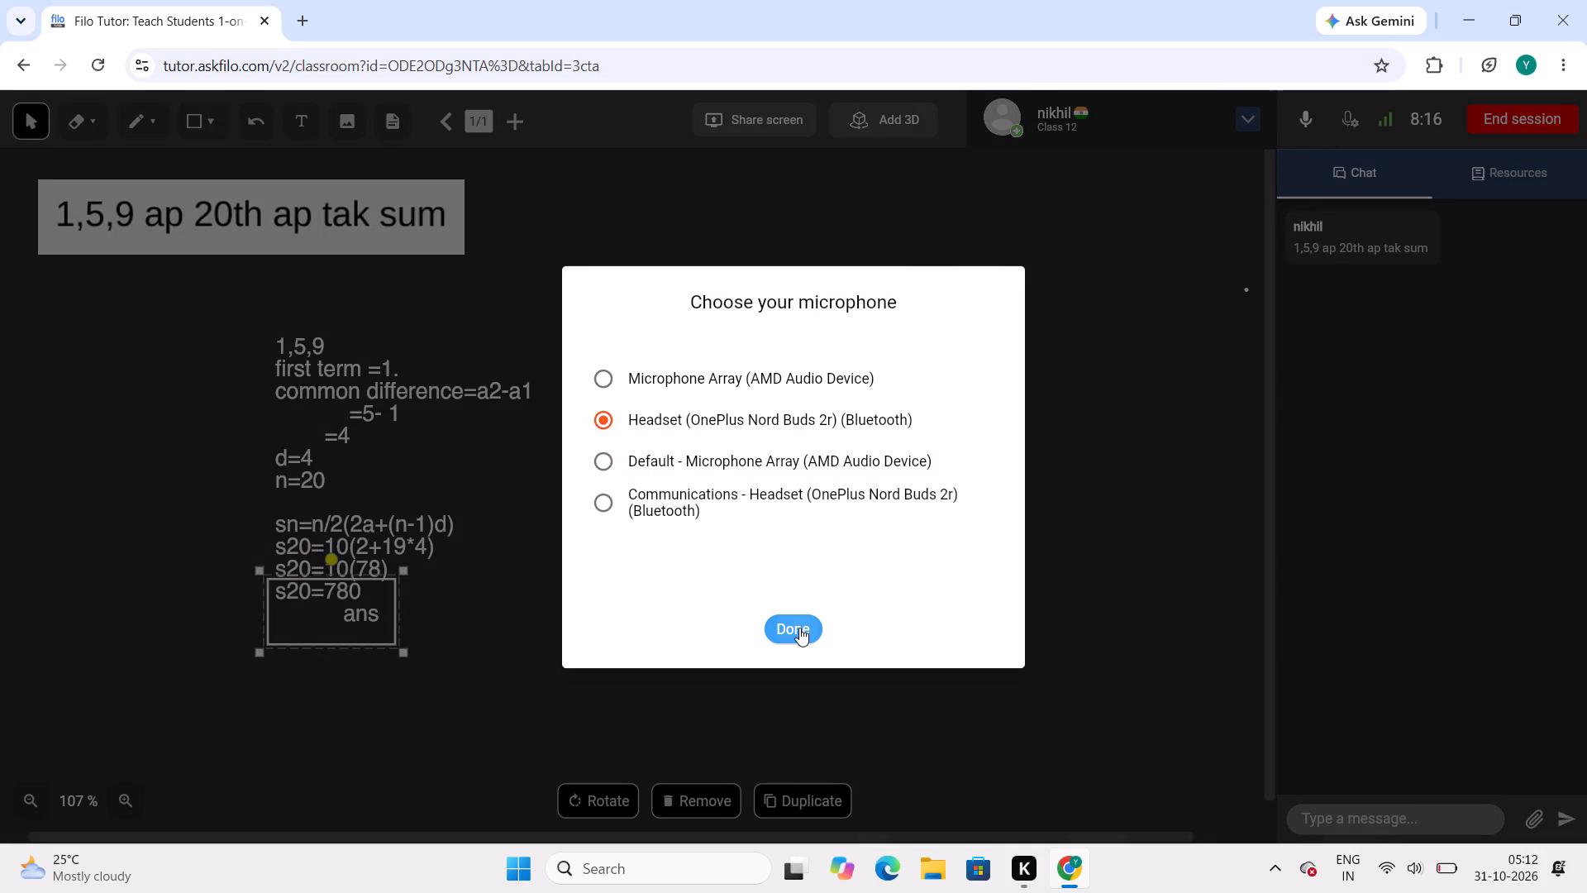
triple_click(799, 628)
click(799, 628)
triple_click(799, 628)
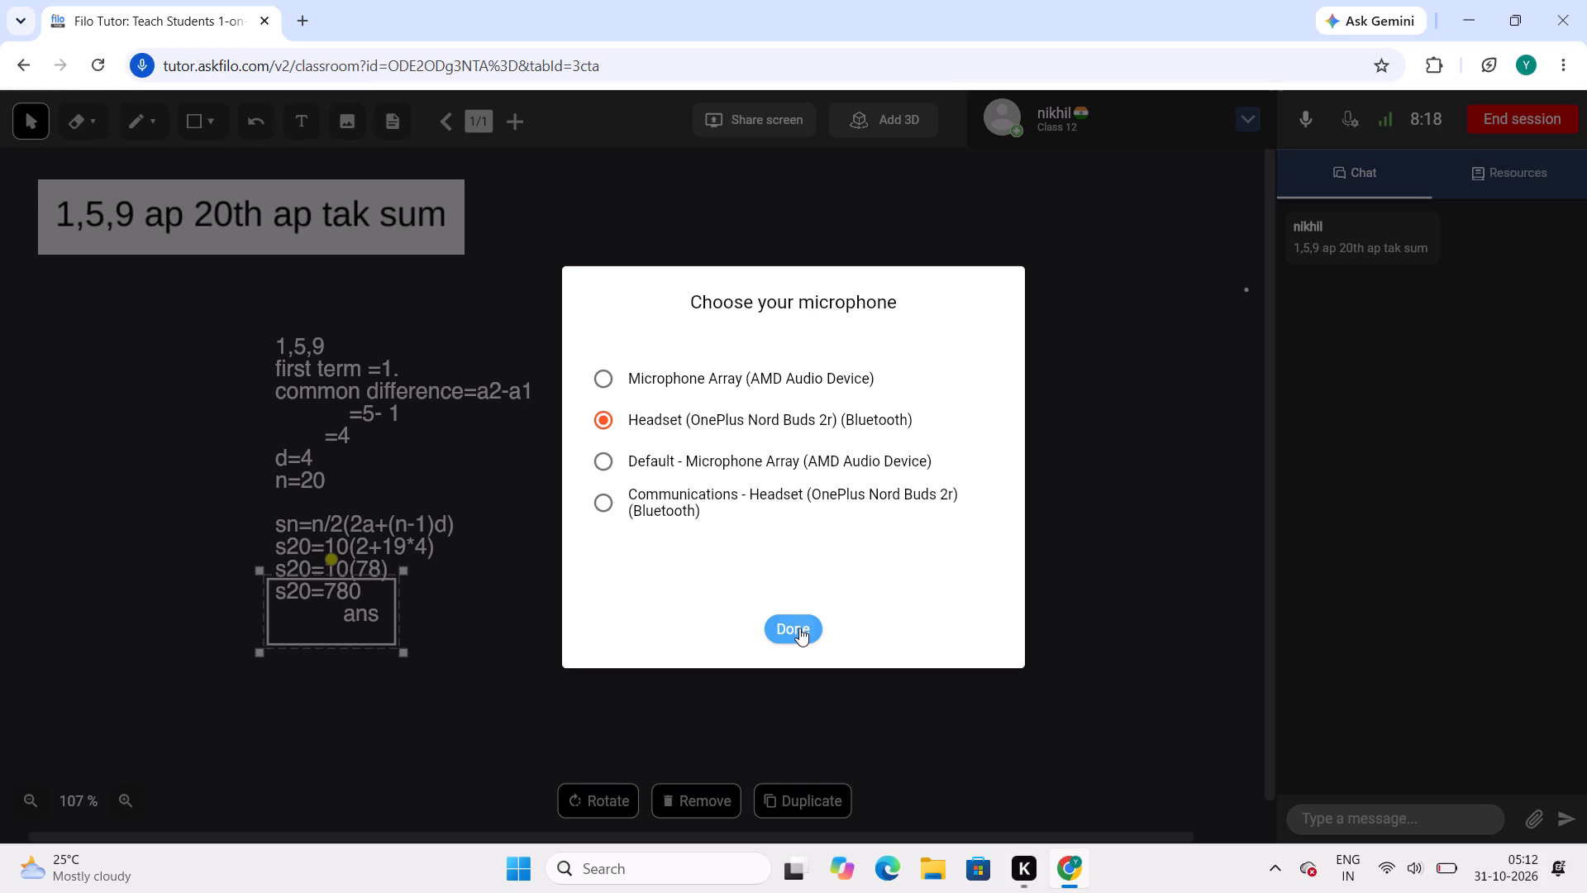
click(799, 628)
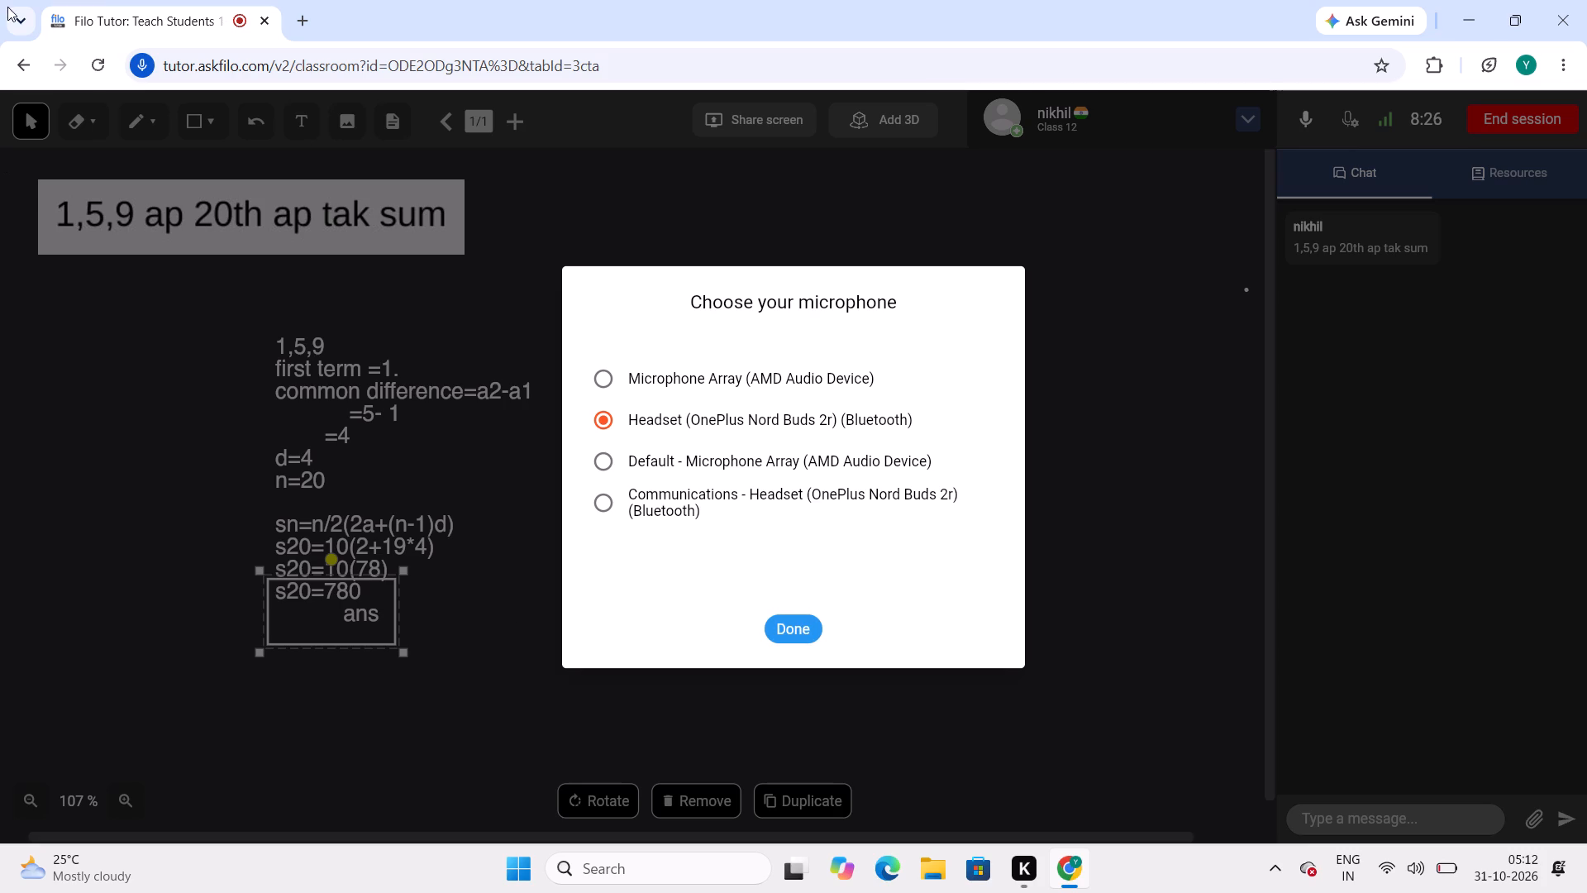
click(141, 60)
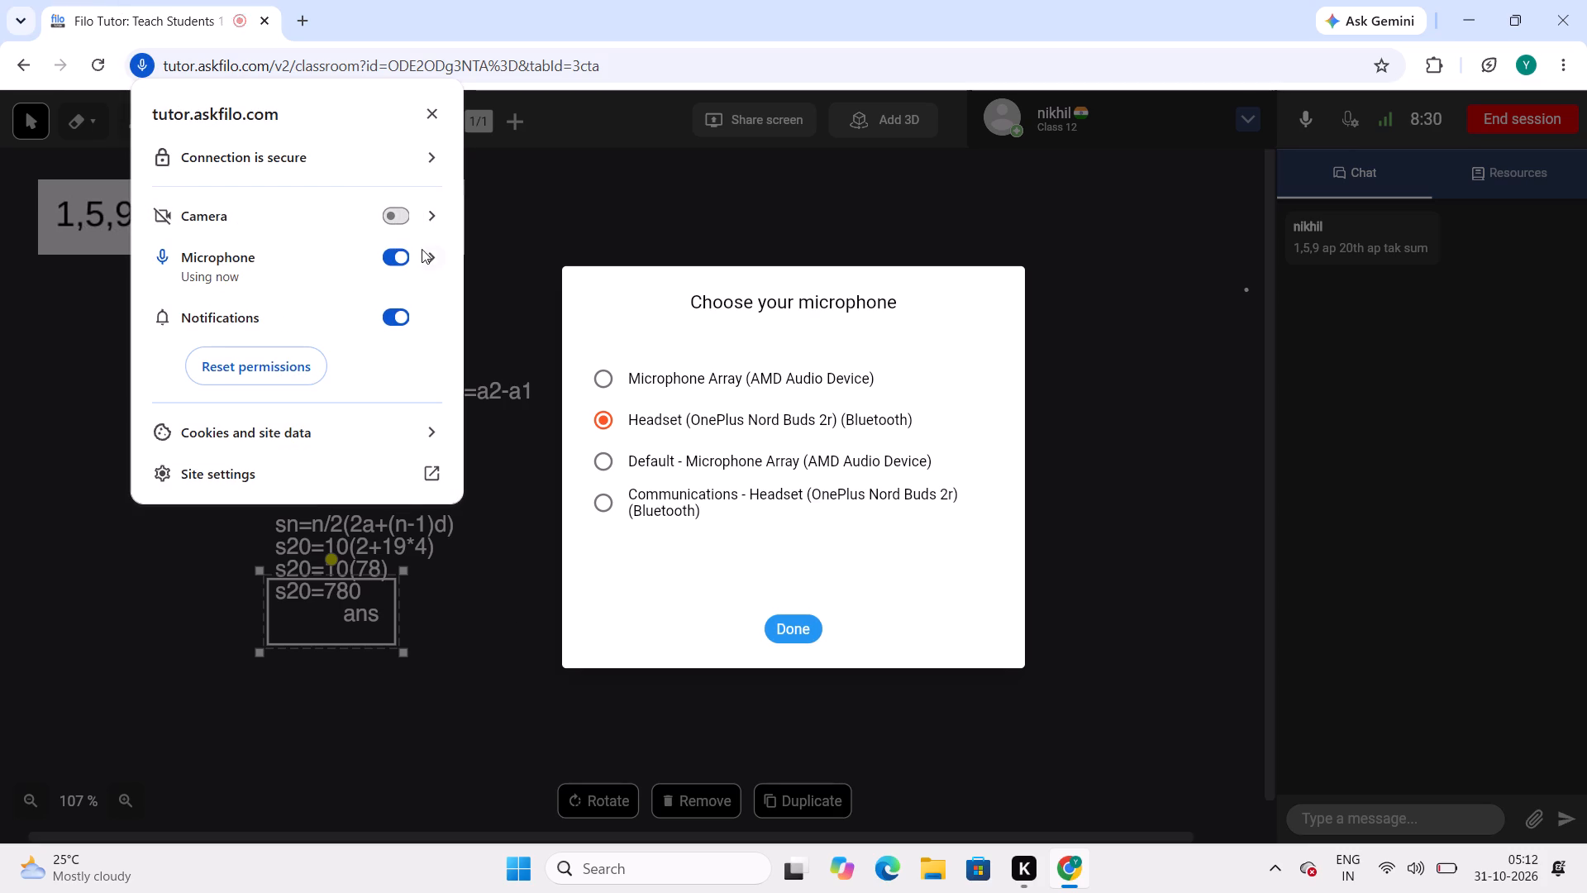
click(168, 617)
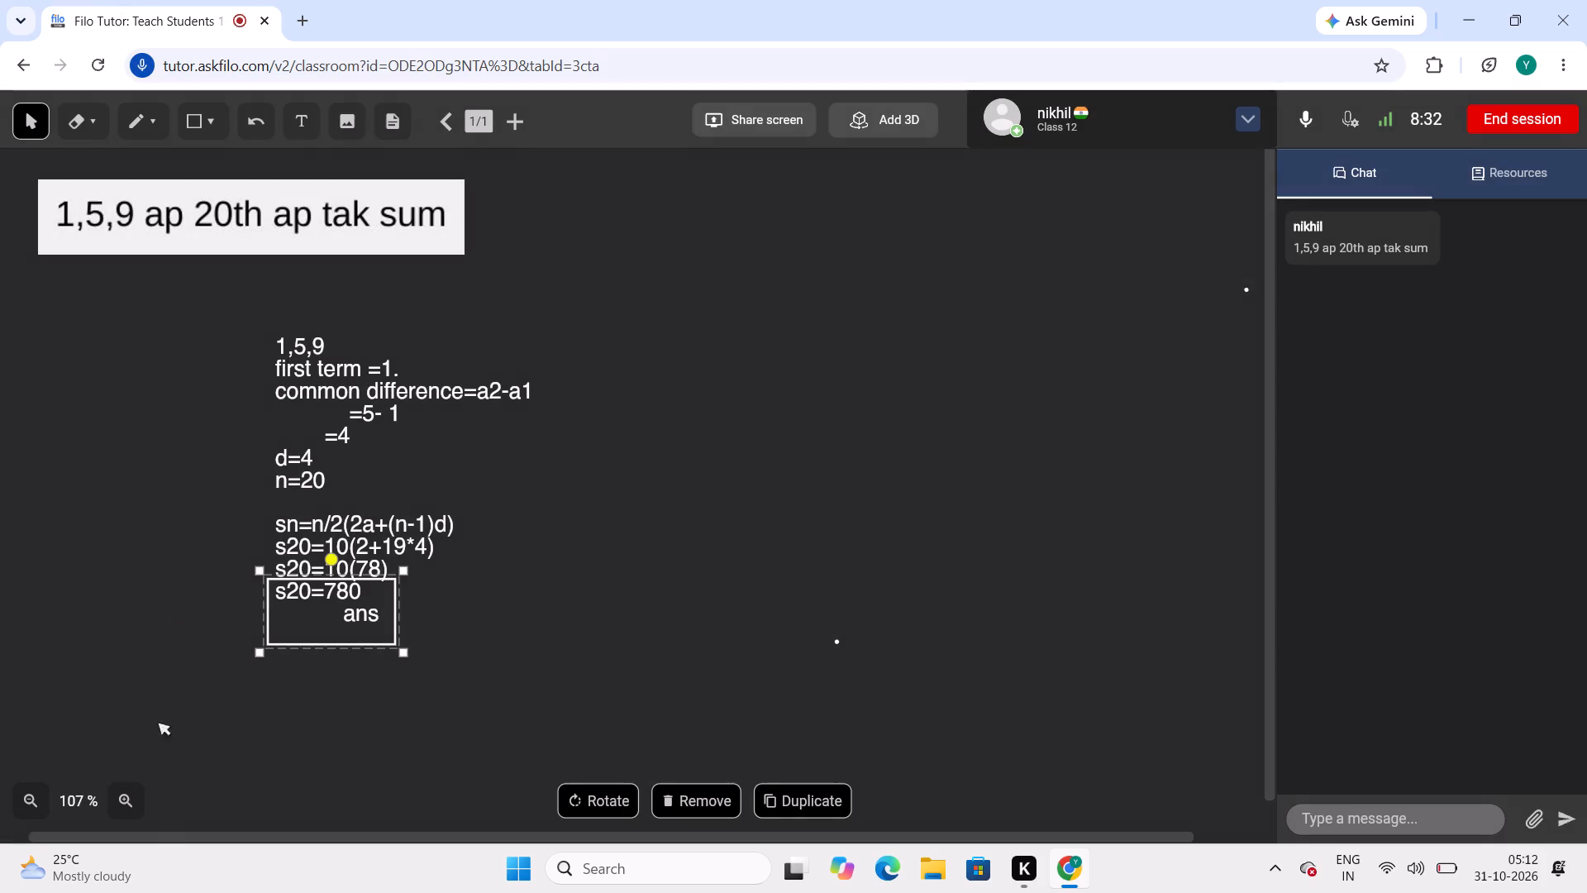
Choose "Communications - Headset (OnePlus Nord Buds 2r) (Bluetooth)" as the session microphone.
triple_click(130, 809)
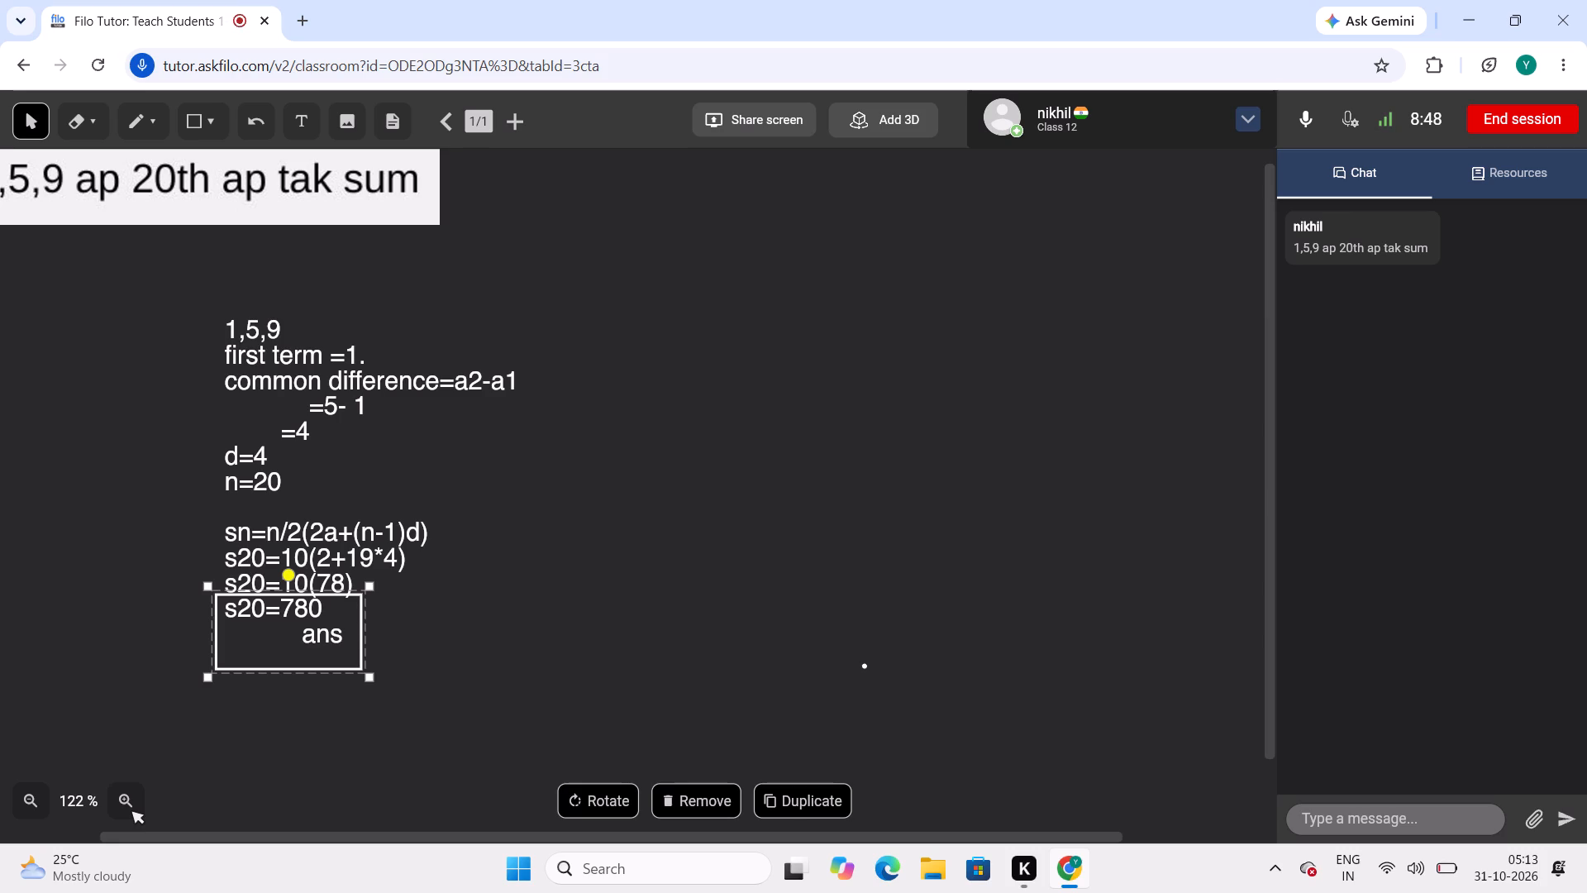
click(1365, 111)
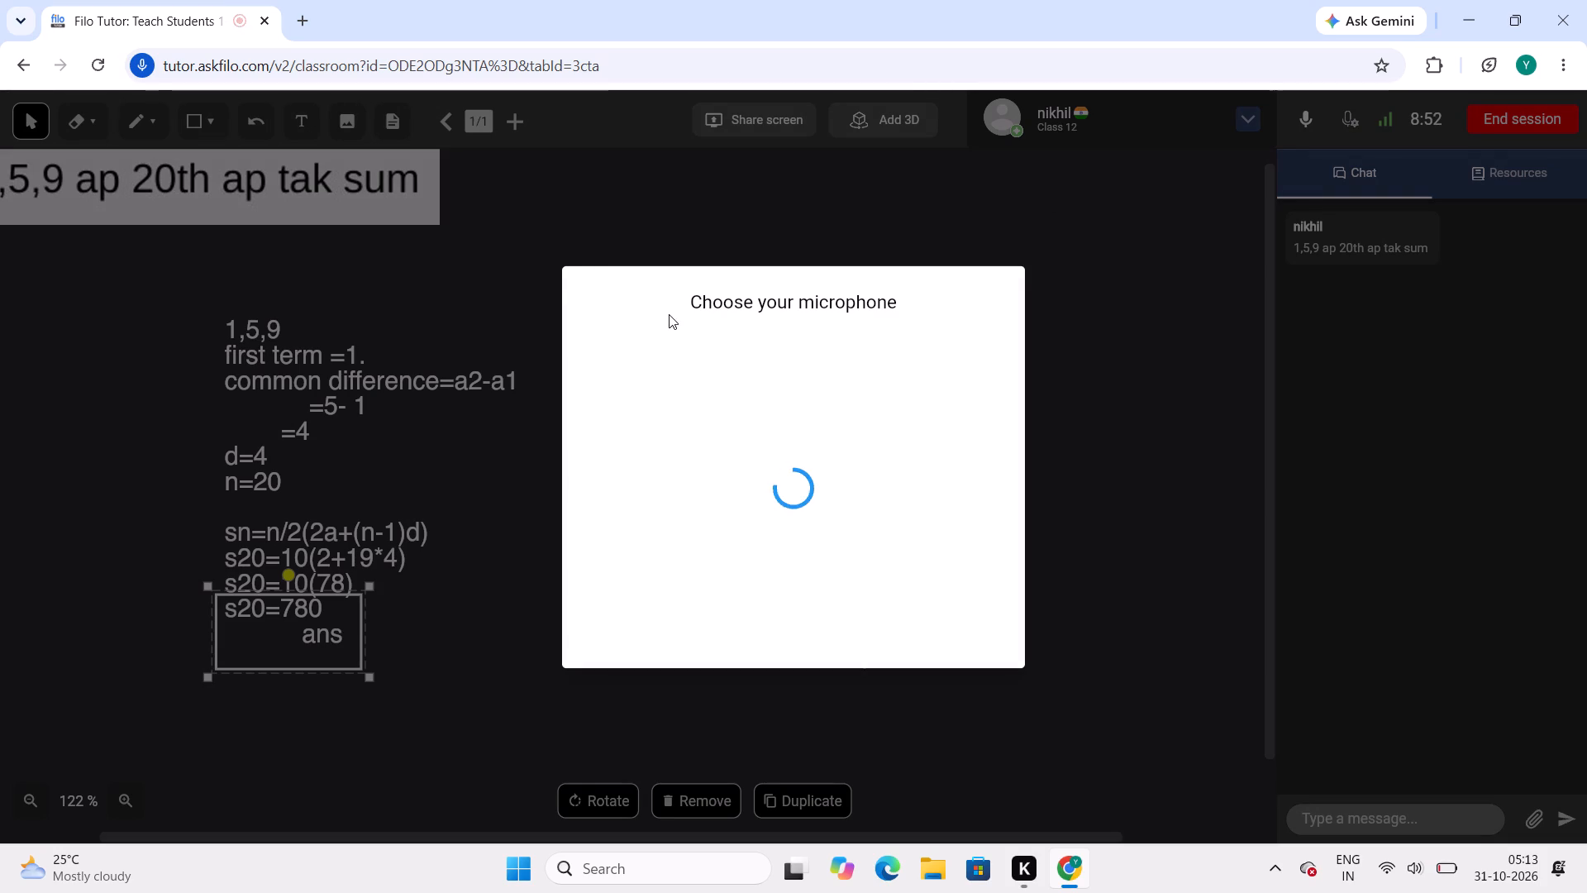
click(606, 499)
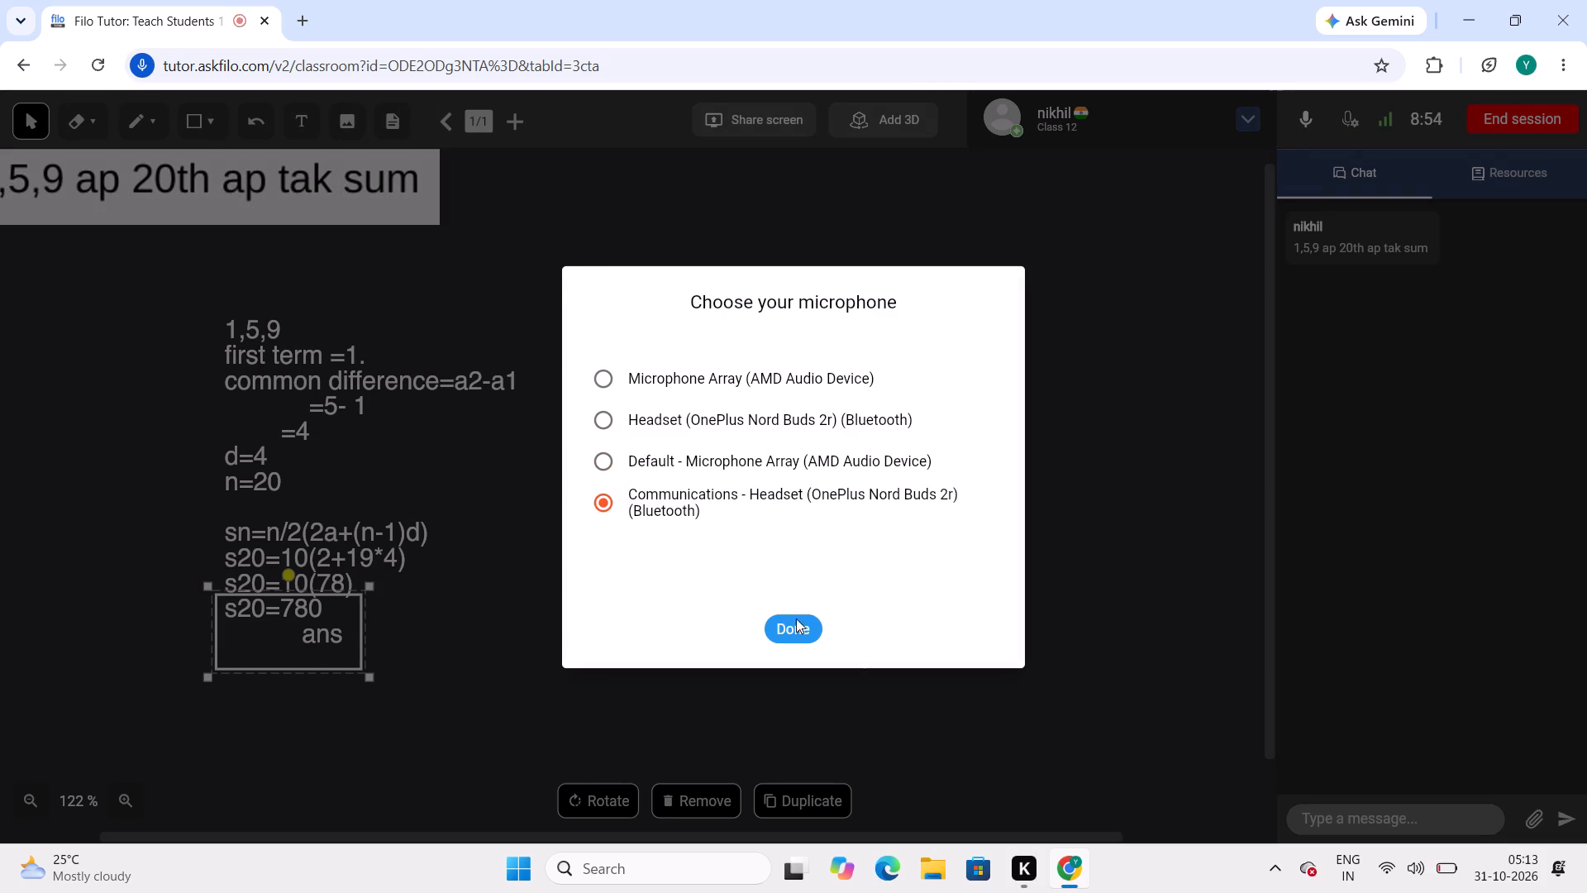
triple_click(802, 628)
click(802, 628)
triple_click(802, 628)
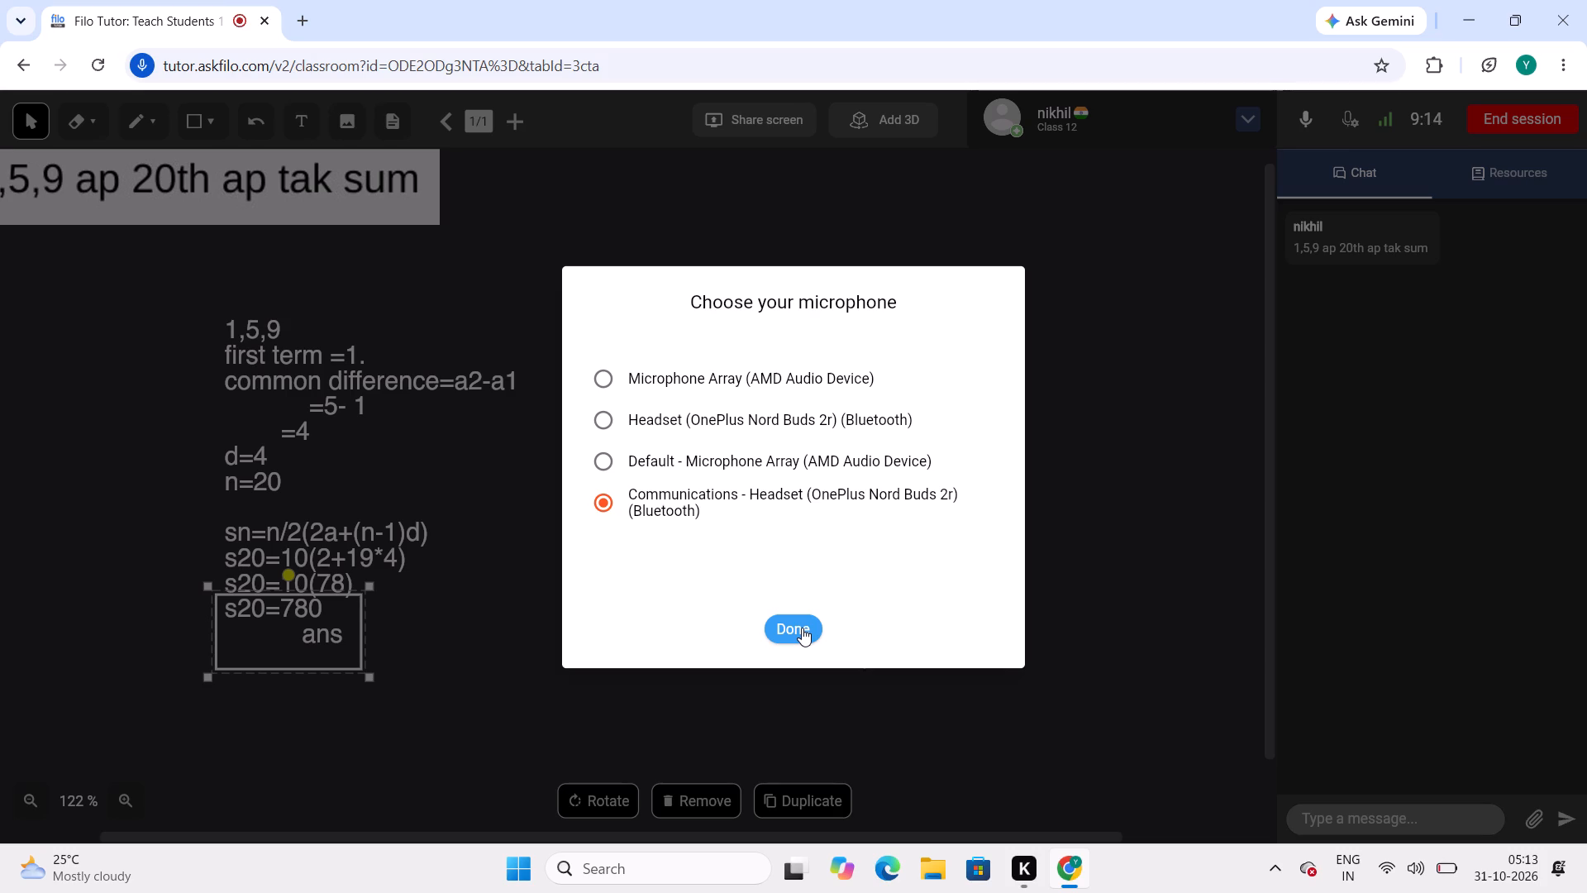
click(802, 628)
triple_click(803, 633)
double_click(803, 633)
click(803, 633)
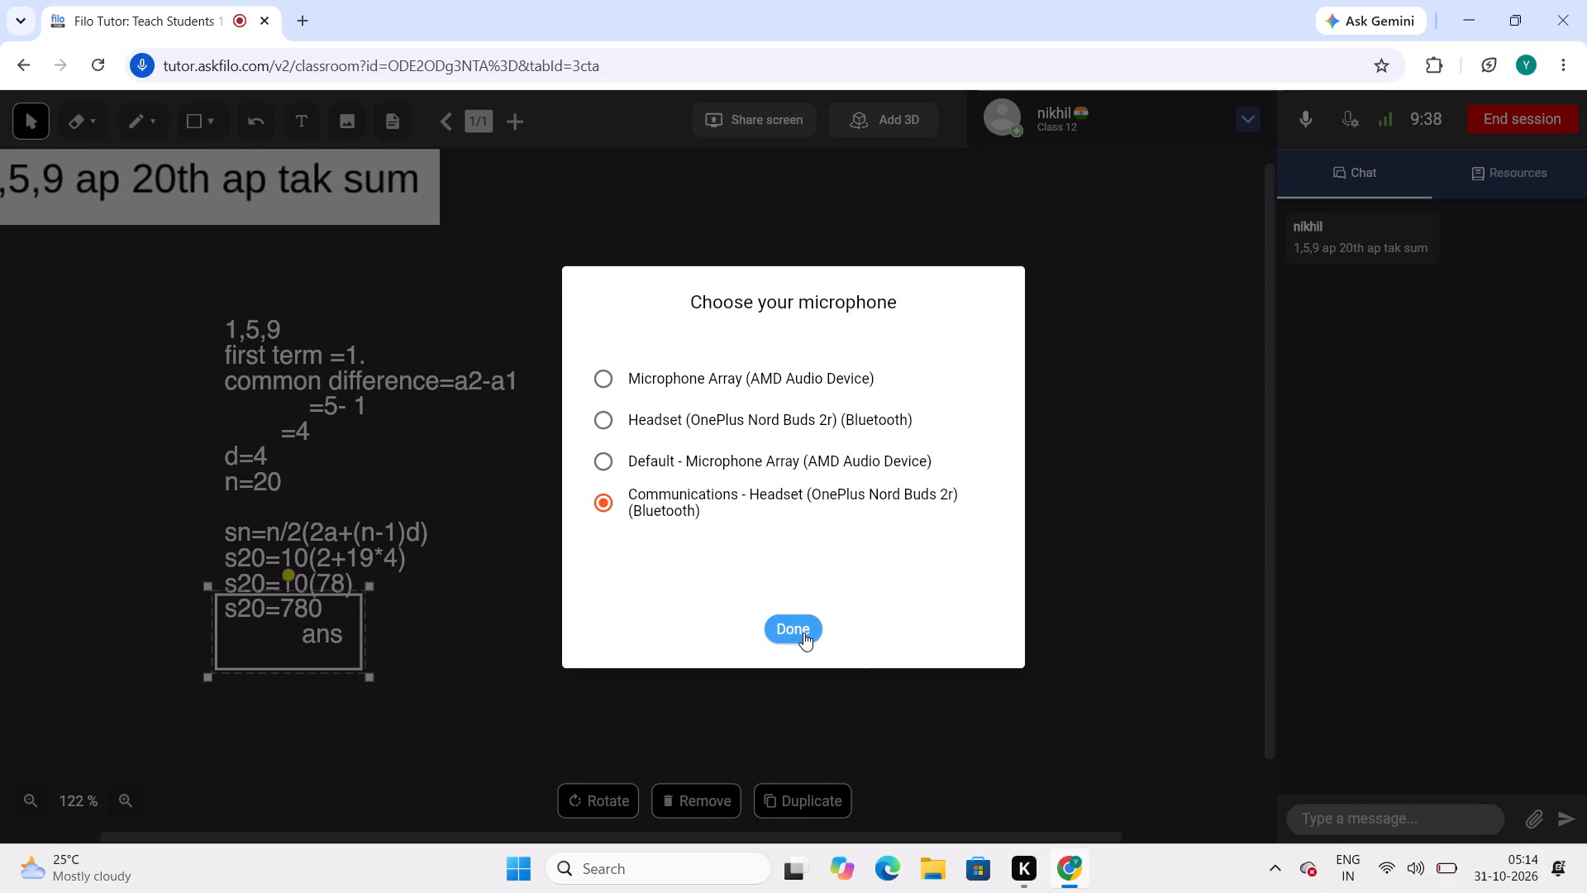
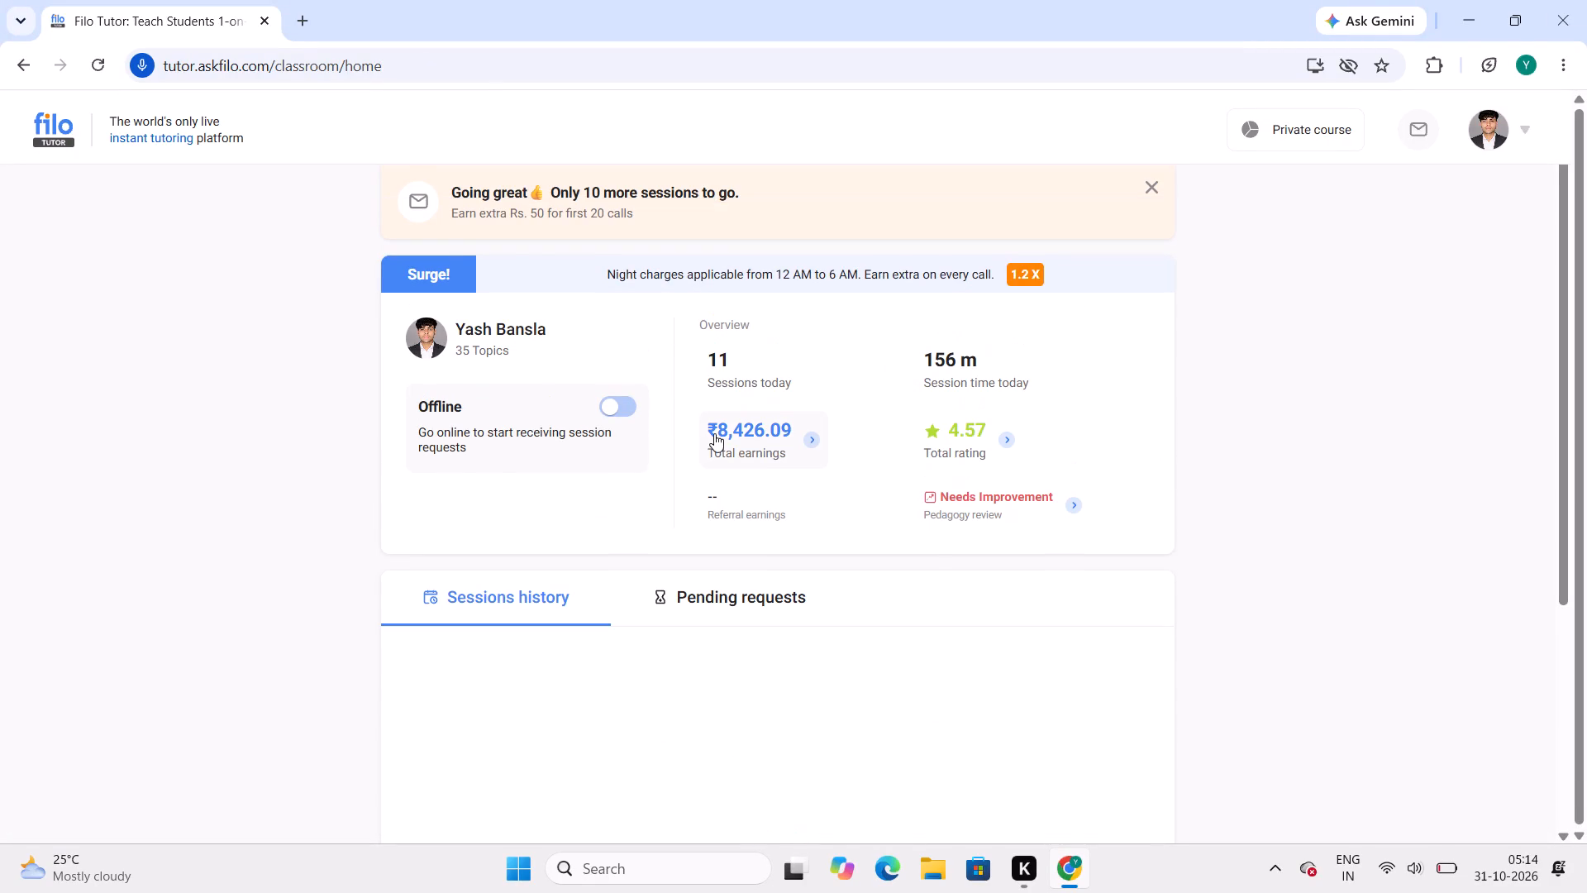
Check the daily breakdown of the tutor's total earnings and return to the classroom home page.
click(746, 429)
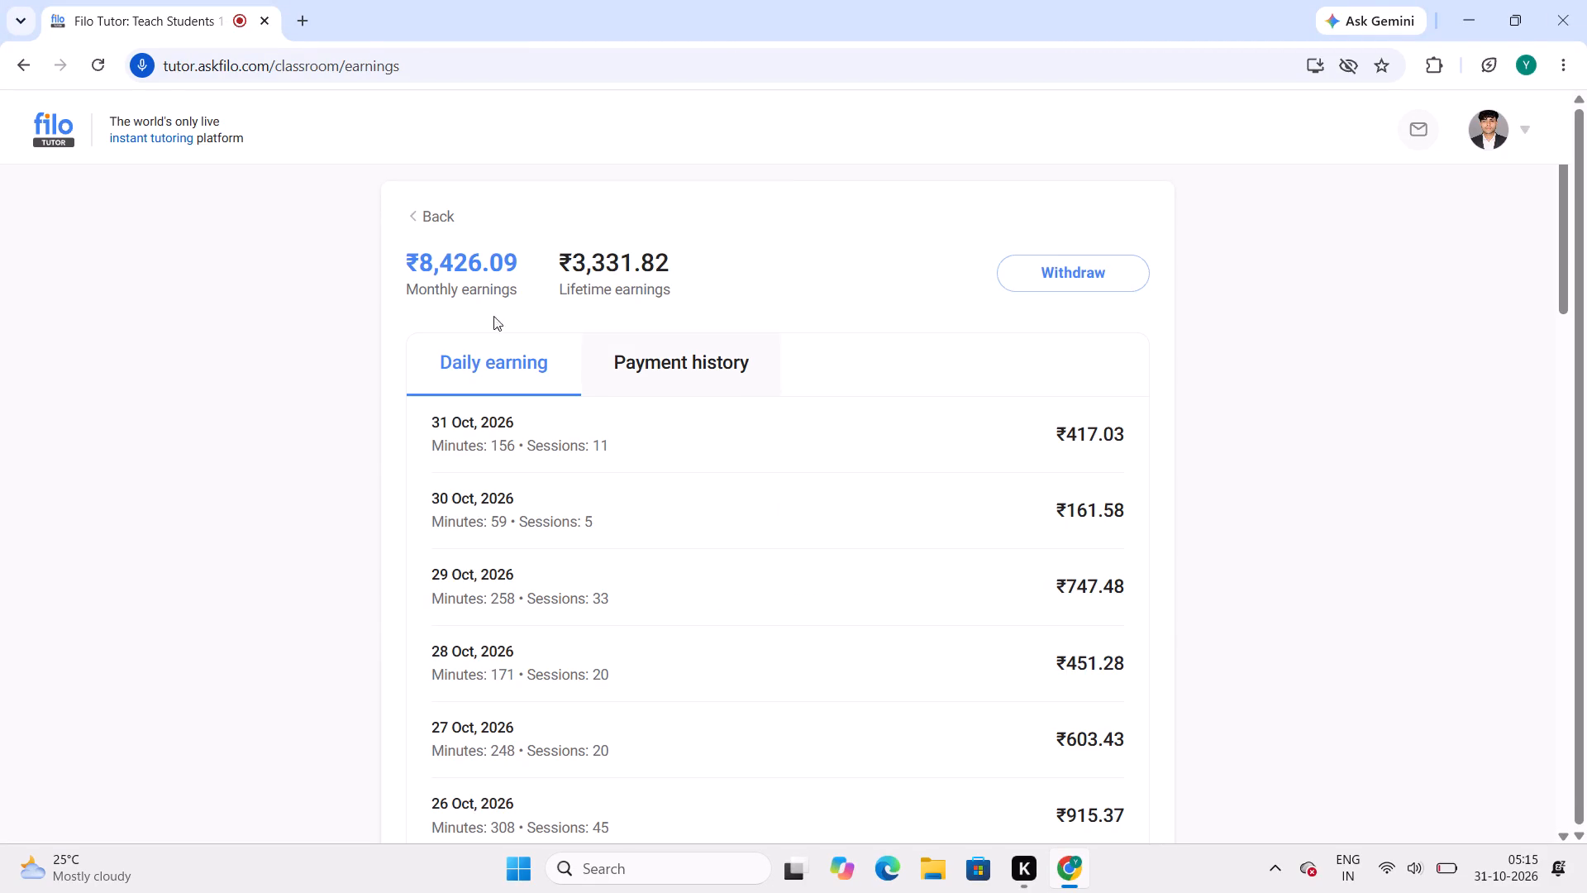
click(6, 65)
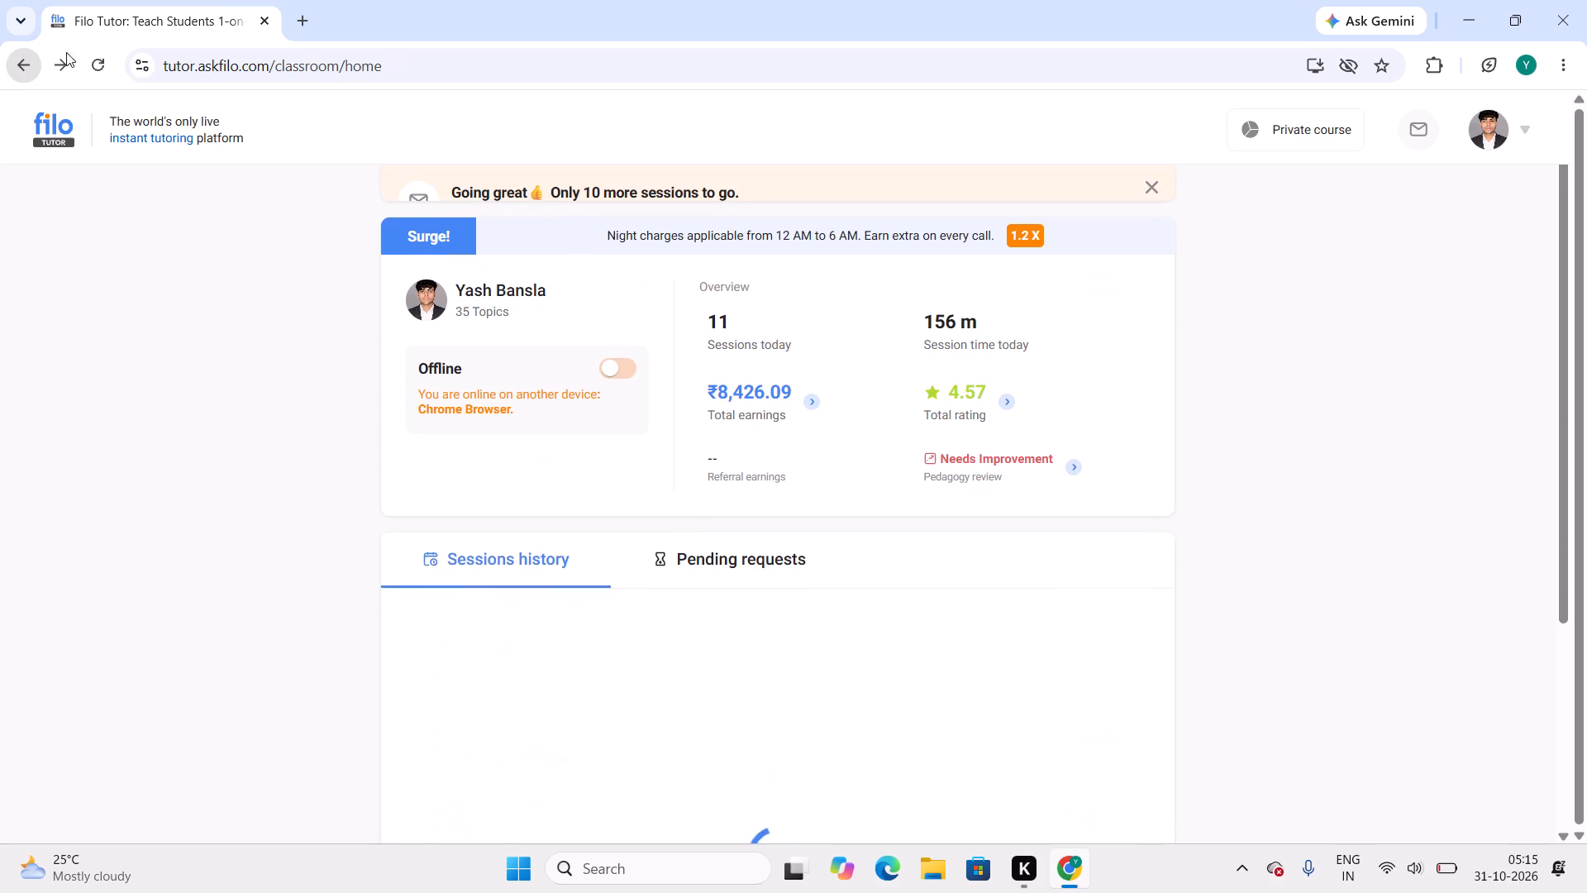
Close the browser window showing the tutor home page.
click(1586, 7)
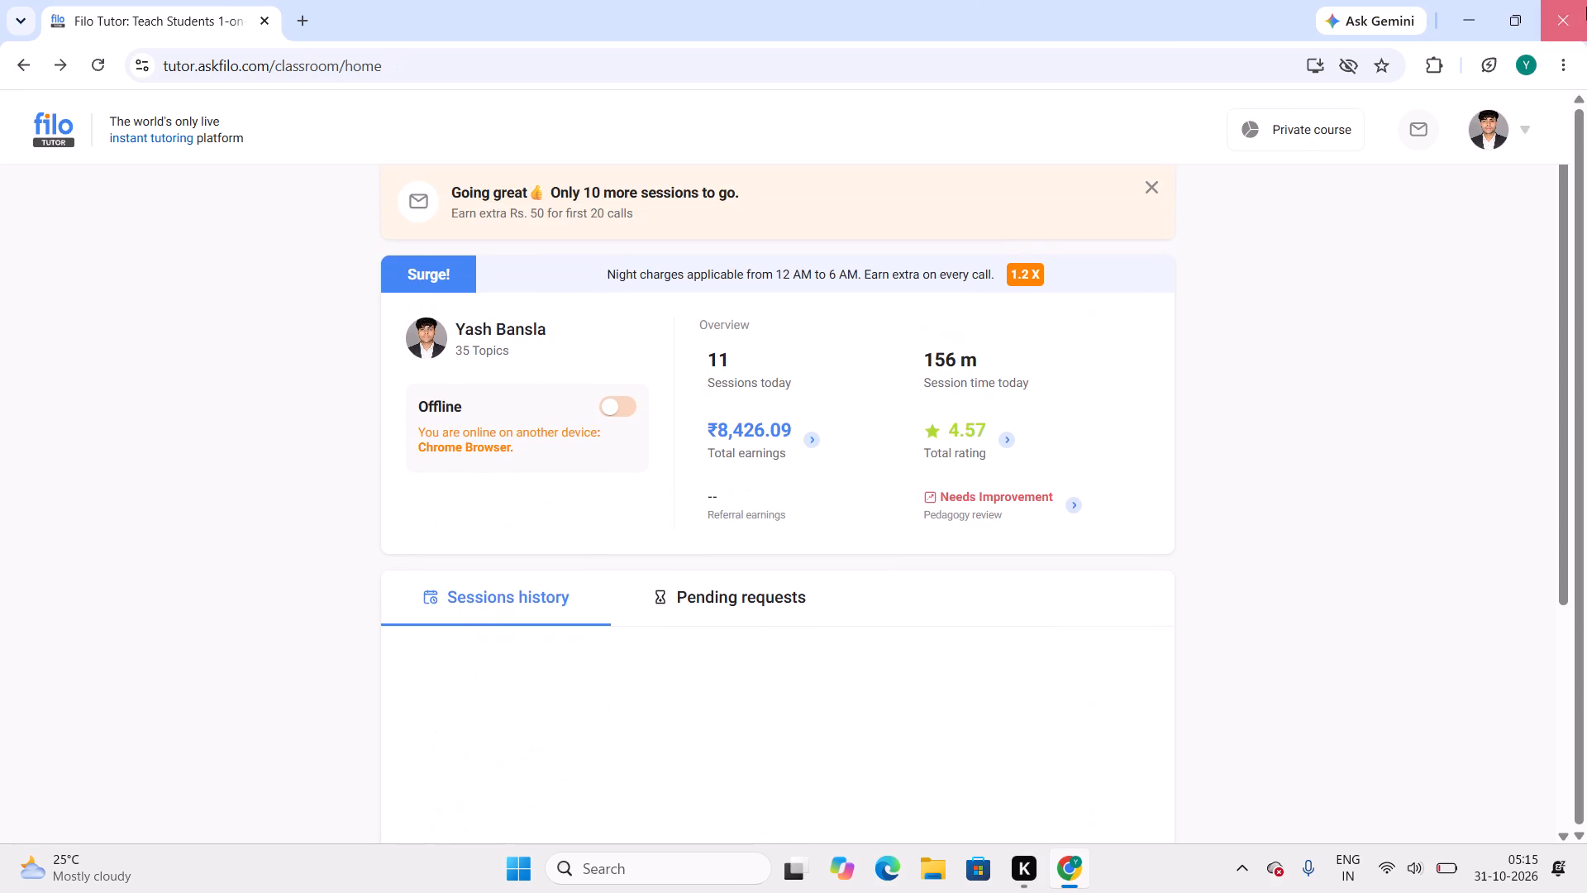